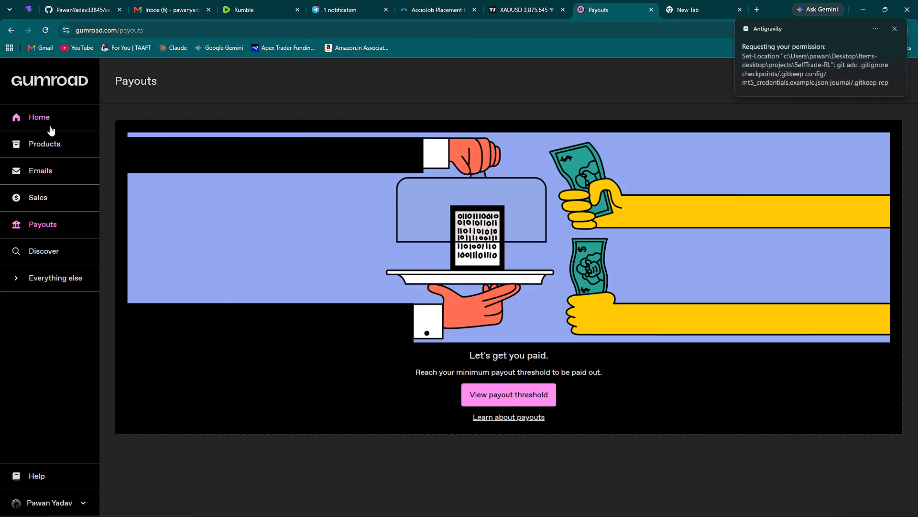
pyautogui.click(54, 146)
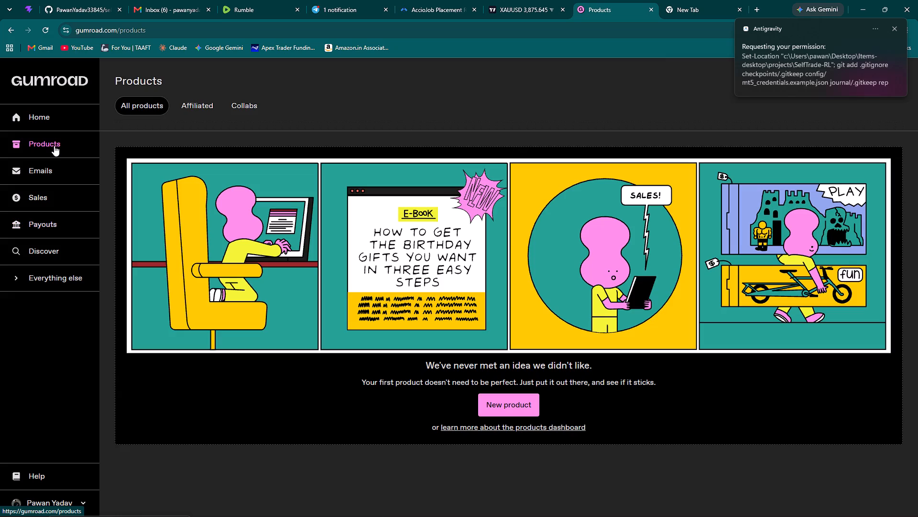
pyautogui.click(509, 400)
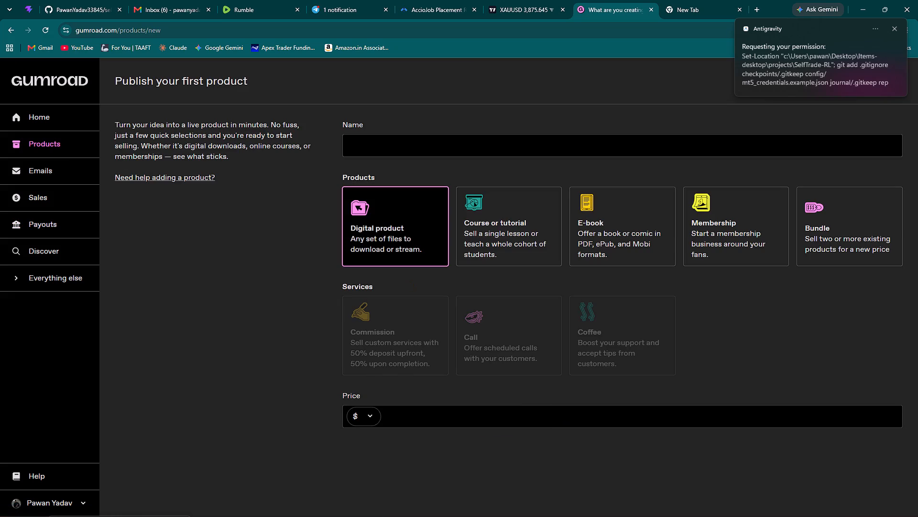
pyautogui.click(436, 282)
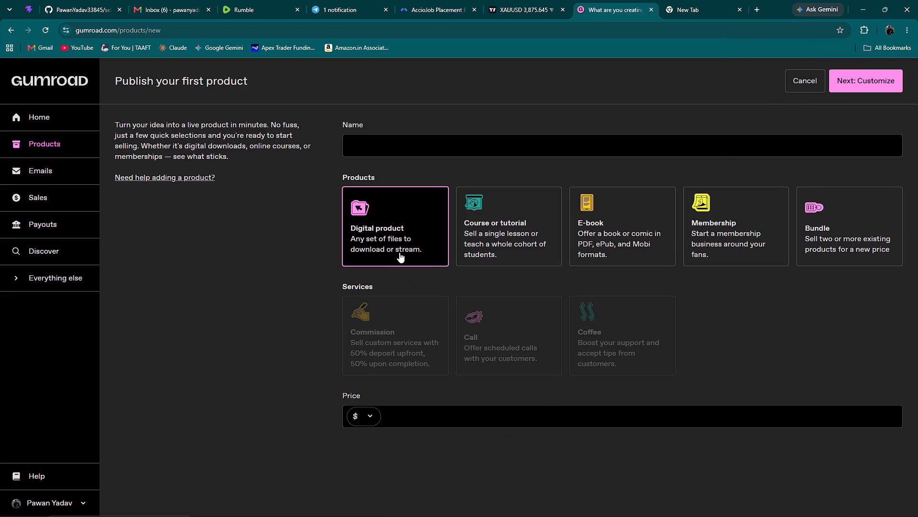
pyautogui.click(399, 252)
pyautogui.click(865, 79)
pyautogui.hscroll(-1, 690, 330)
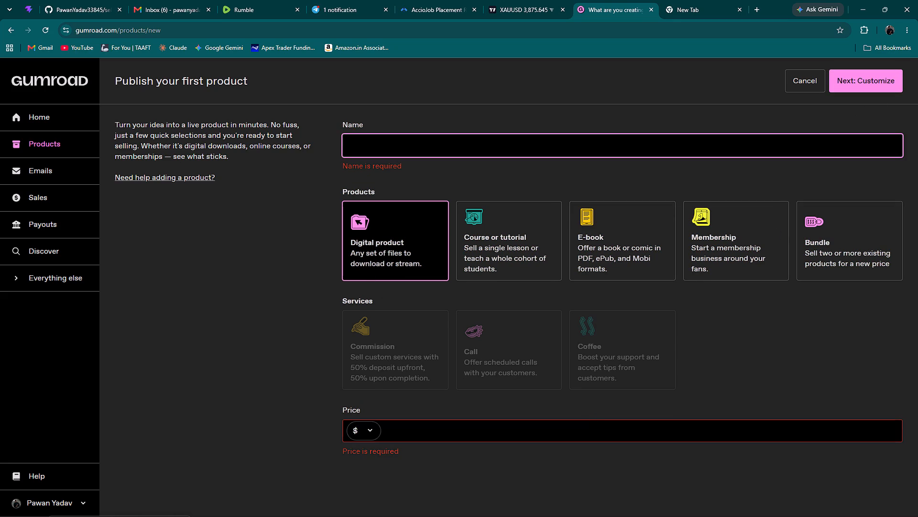
# Set the product price to $5, name it "sanke 3d" and continue to the customization page.
pyautogui.click(521, 427)
pyautogui.write('15')
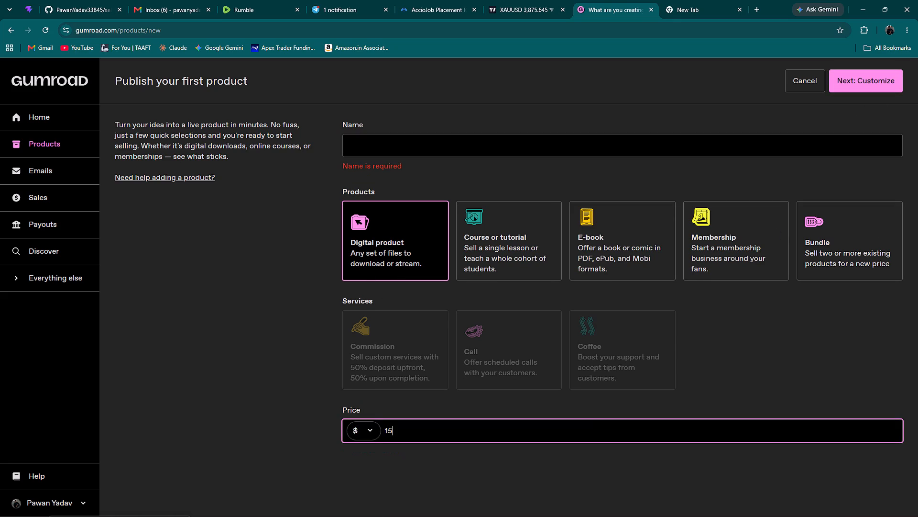
pyautogui.press('BackSpace')
pyautogui.press('BackSpace')
pyautogui.press('5')
pyautogui.click(614, 139)
pyautogui.write('sanke')
pyautogui.press('space')
pyautogui.write('3d')
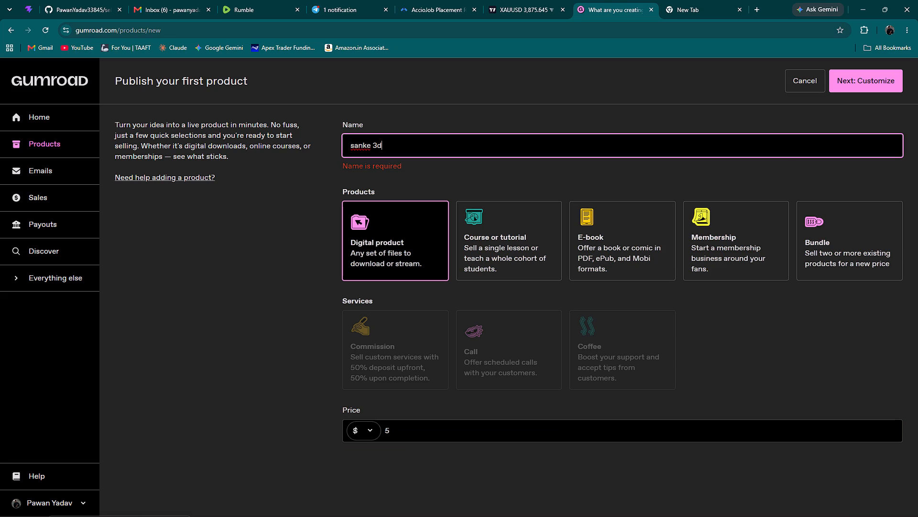
pyautogui.click(872, 73)
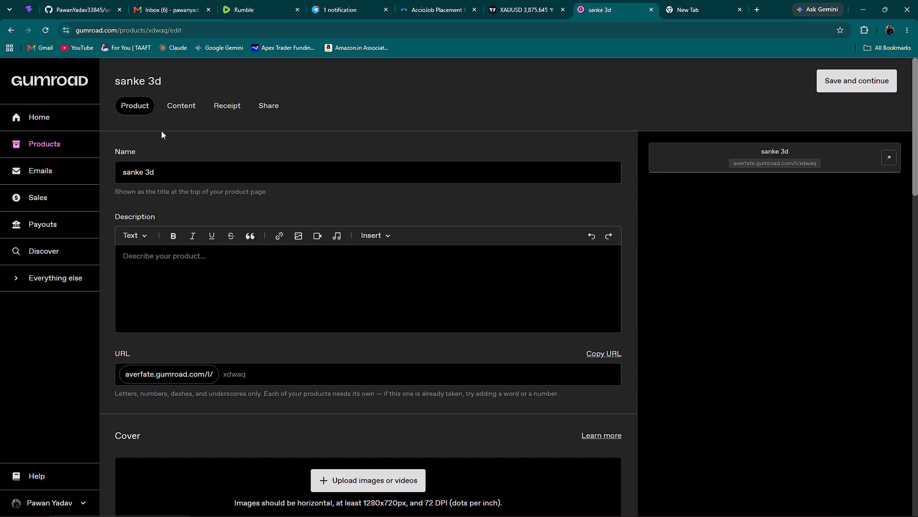
# Correct the product name to "snake 3d".
pyautogui.click(147, 171)
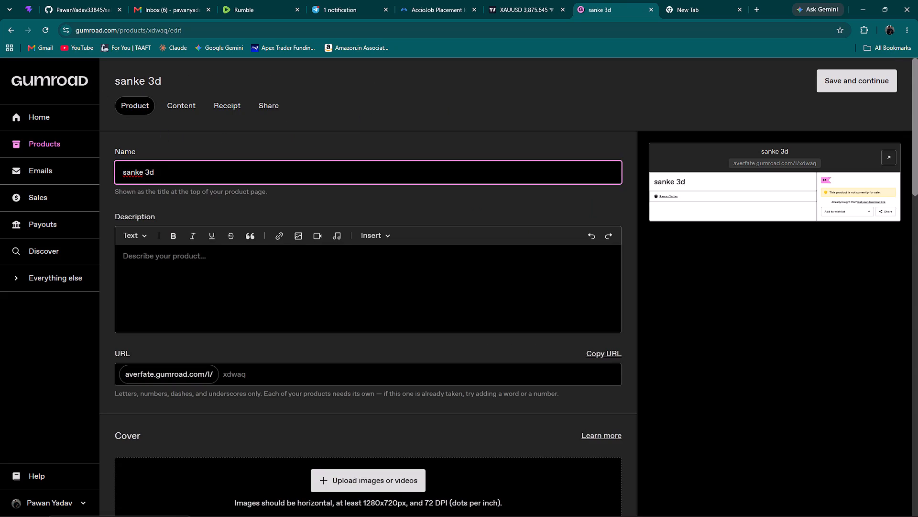
pyautogui.press('Left')
pyautogui.press('Left')
pyautogui.press('Left')
pyautogui.press('BackSpace')
pyautogui.press('BackSpace')
pyautogui.press('BackSpace')
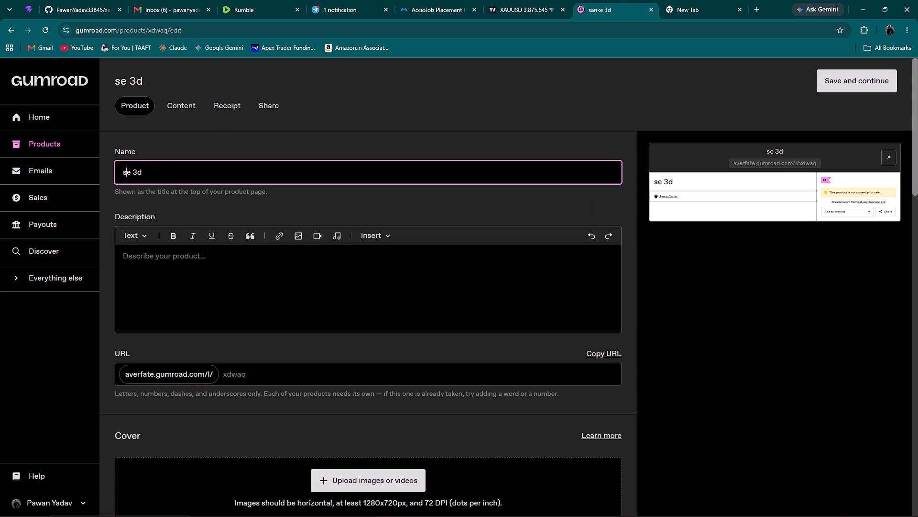
pyautogui.press('BackSpace')
pyautogui.press('n')
pyautogui.press('BackSpace')
pyautogui.write('snake')
pyautogui.press('BackSpace')
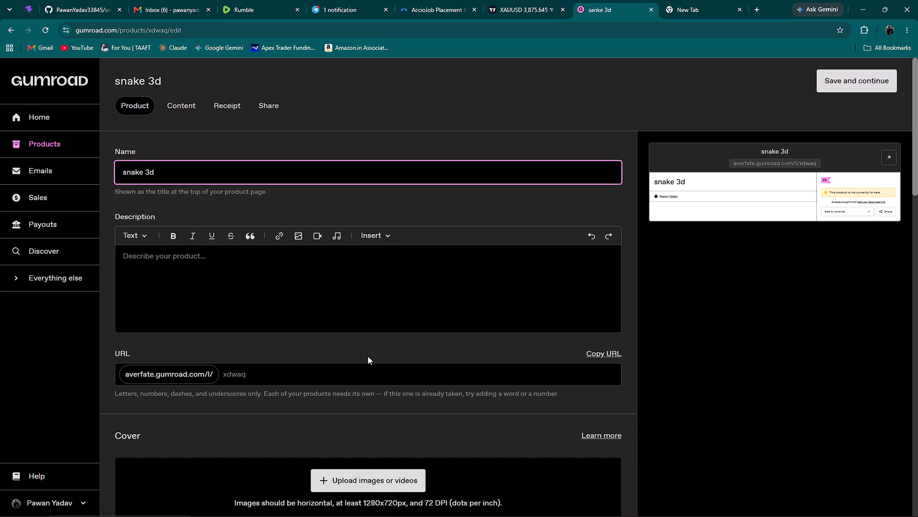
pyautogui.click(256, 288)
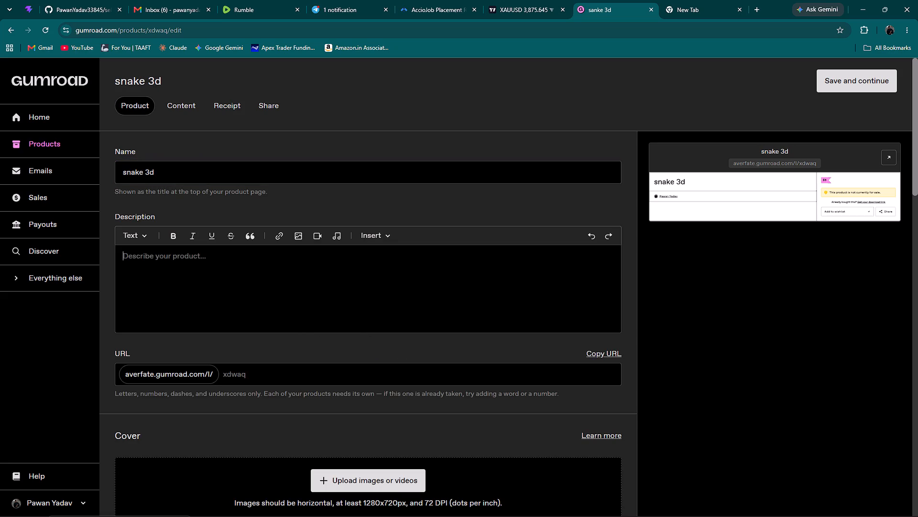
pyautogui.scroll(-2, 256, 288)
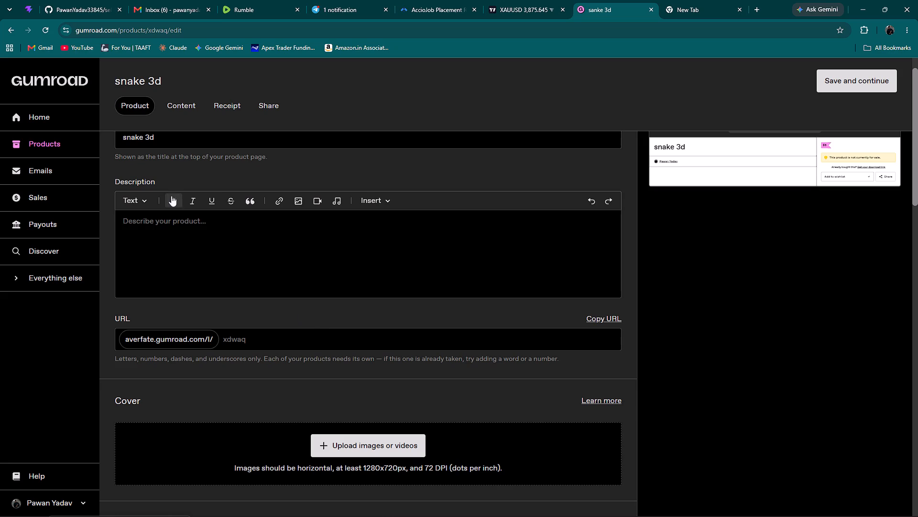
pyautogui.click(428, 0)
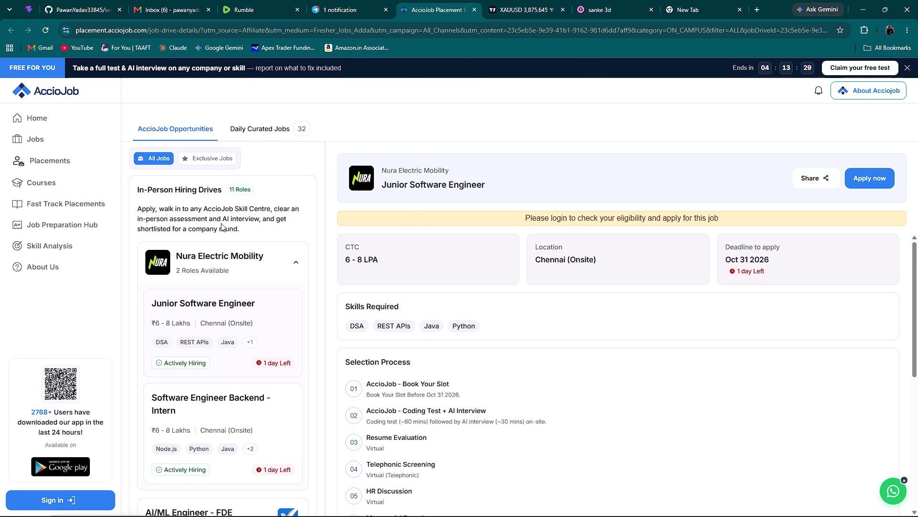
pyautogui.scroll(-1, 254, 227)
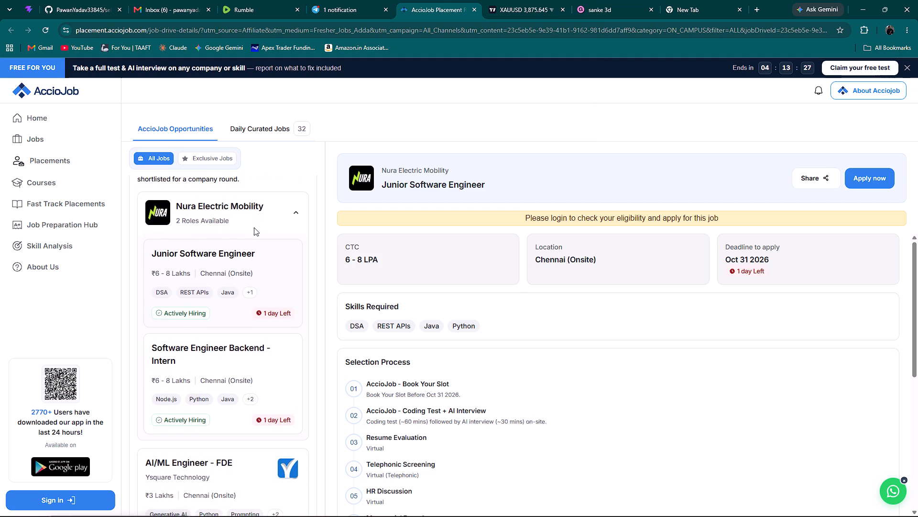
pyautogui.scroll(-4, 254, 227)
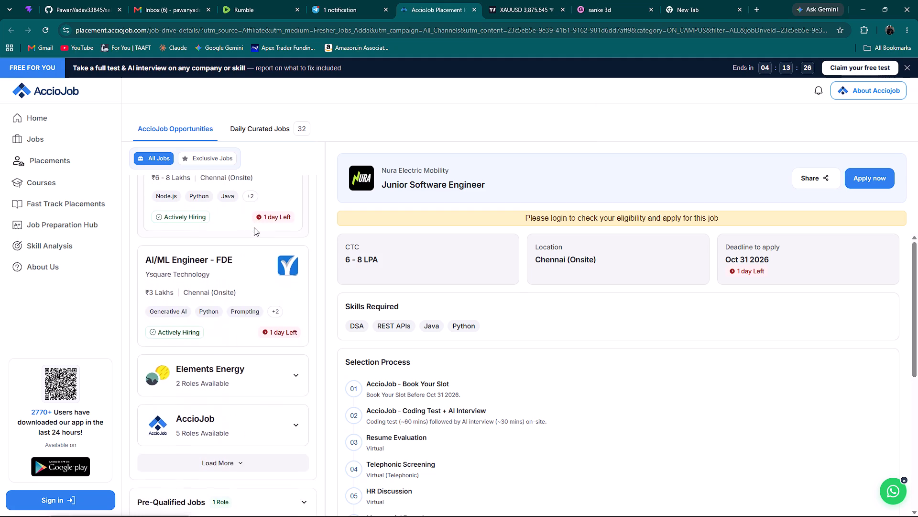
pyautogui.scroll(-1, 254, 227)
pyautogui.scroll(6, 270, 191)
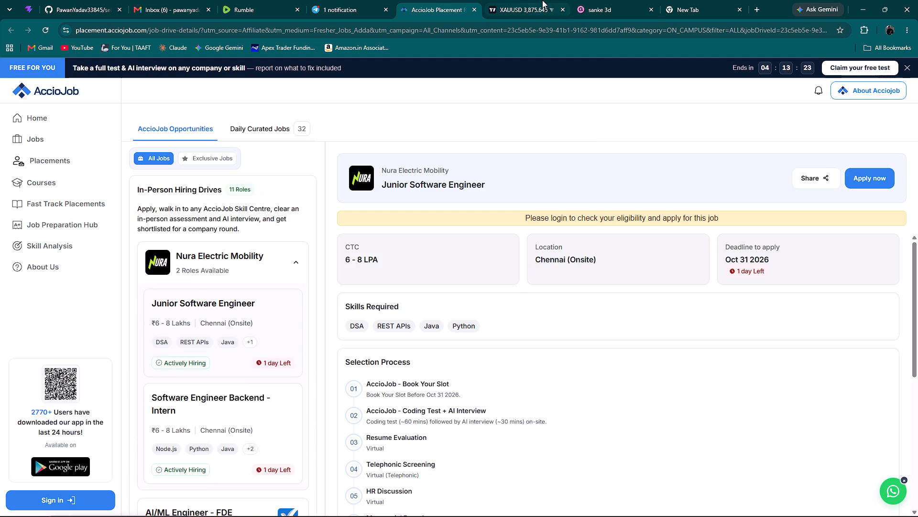
# Open the snake3d GitHub repository from the Live GitHub Repositories section of the portfolio site.
pyautogui.click(642, 0)
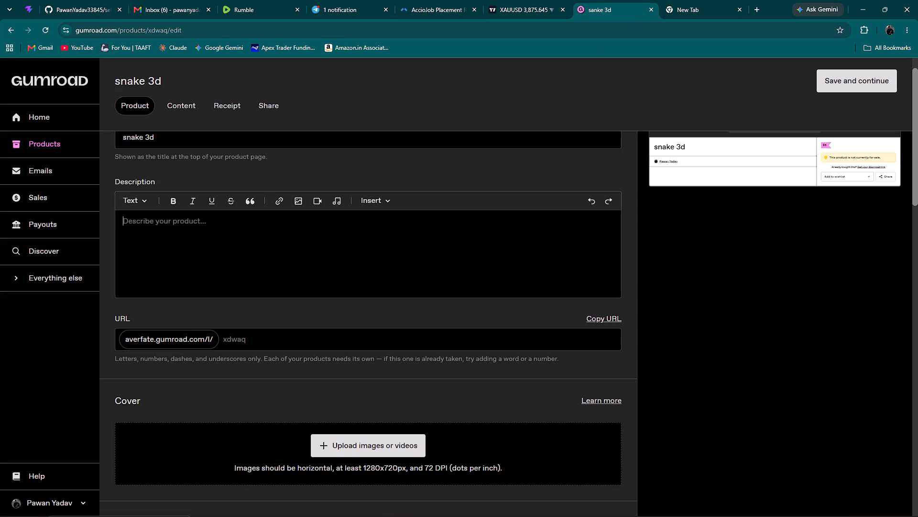
pyautogui.click(367, 242)
pyautogui.click(84, 0)
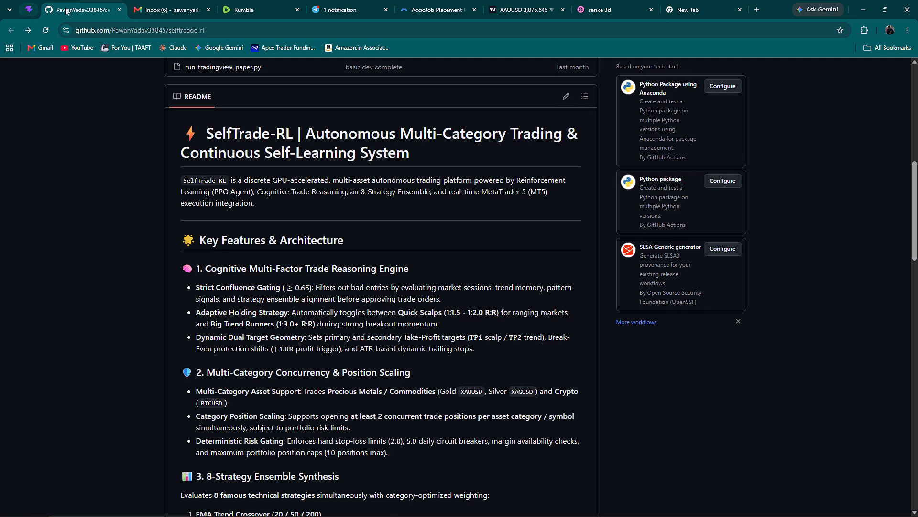
pyautogui.scroll(7, 258, 209)
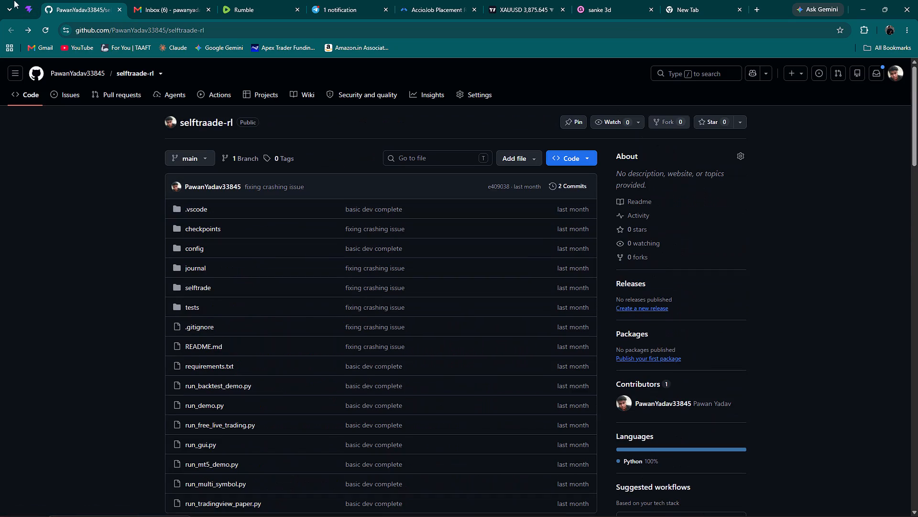
pyautogui.click(22, 4)
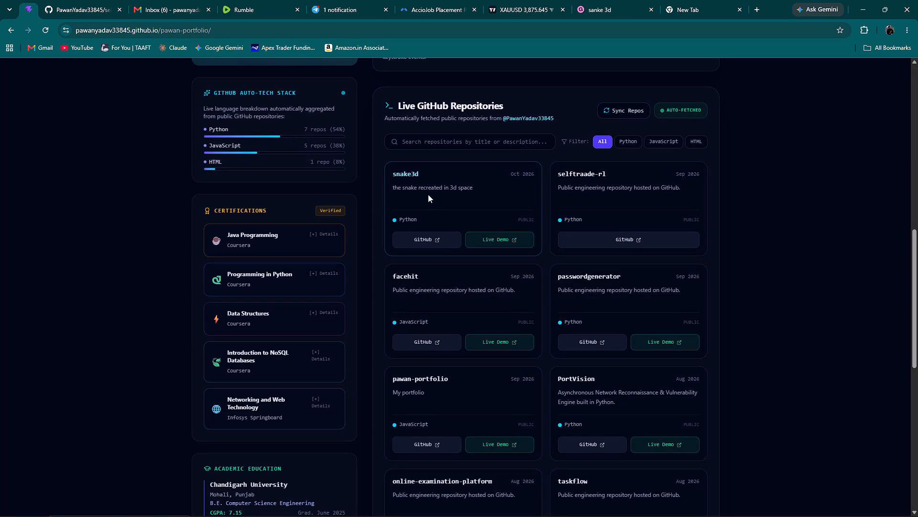
pyautogui.click(424, 181)
pyautogui.click(403, 173)
pyautogui.click(425, 240)
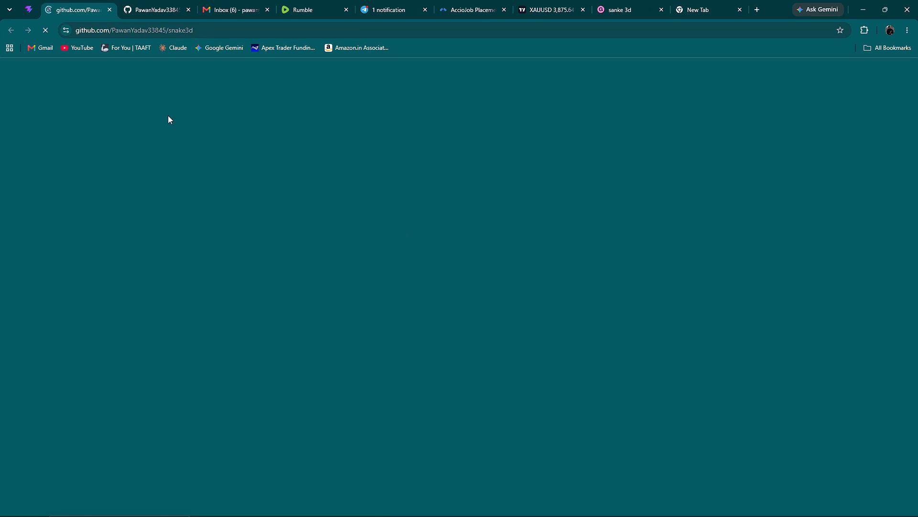
# Copy the introductory paragraph of the Snake 3D README into the Gumroad product's description.
pyautogui.scroll(-4, 263, 252)
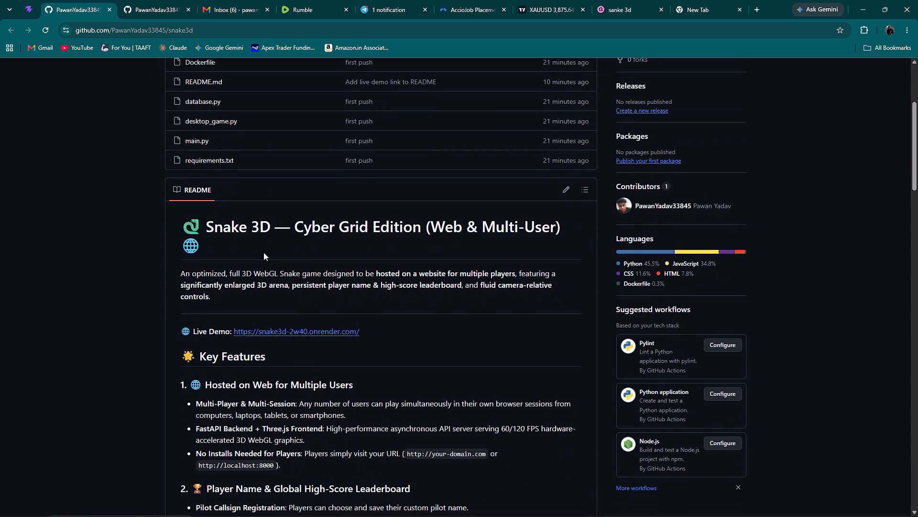
pyautogui.moveTo(221, 292); pyautogui.dragTo(178, 276)
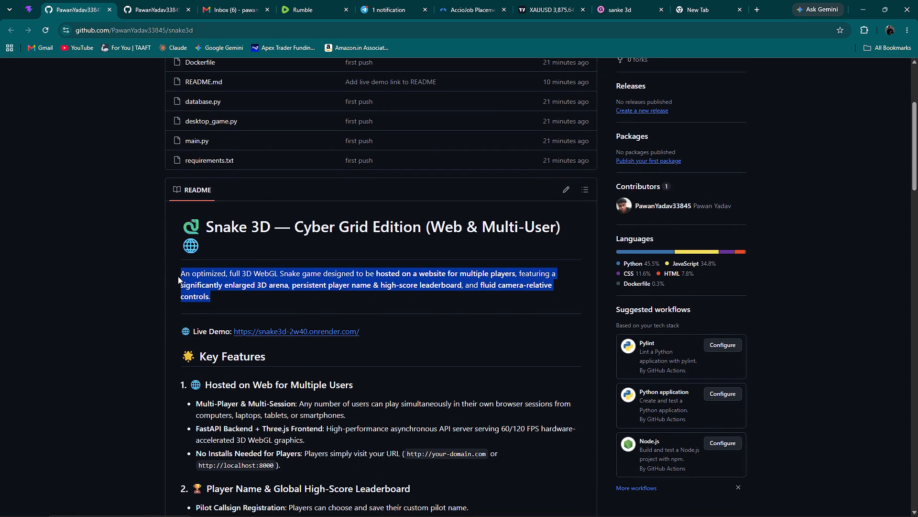
pyautogui.hotkey('ctrl', 'c')
pyautogui.click(621, 5)
pyautogui.hotkey('ctrl', 'v')
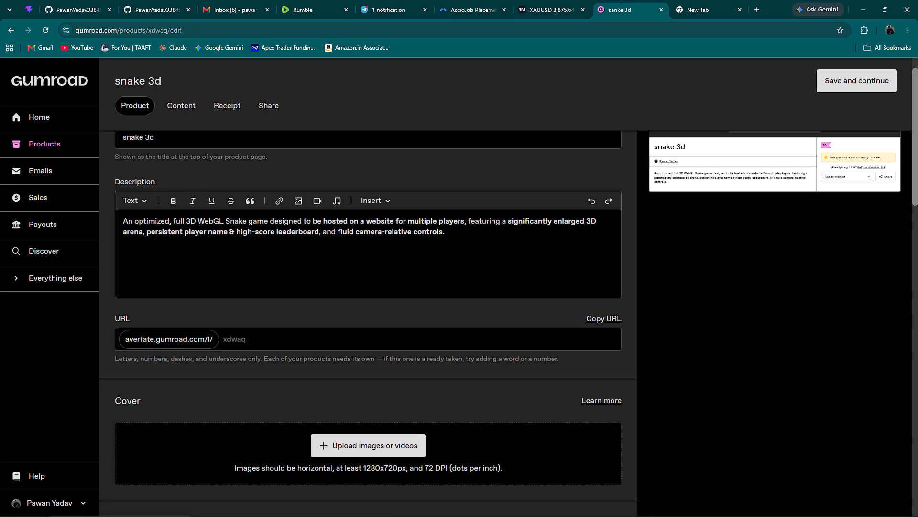
# Copy the README's "Massive 3D Game Area" and "Seamless 3D Navigation & Controls" sections from the snake3d GitHub repository.
pyautogui.click(32, 0)
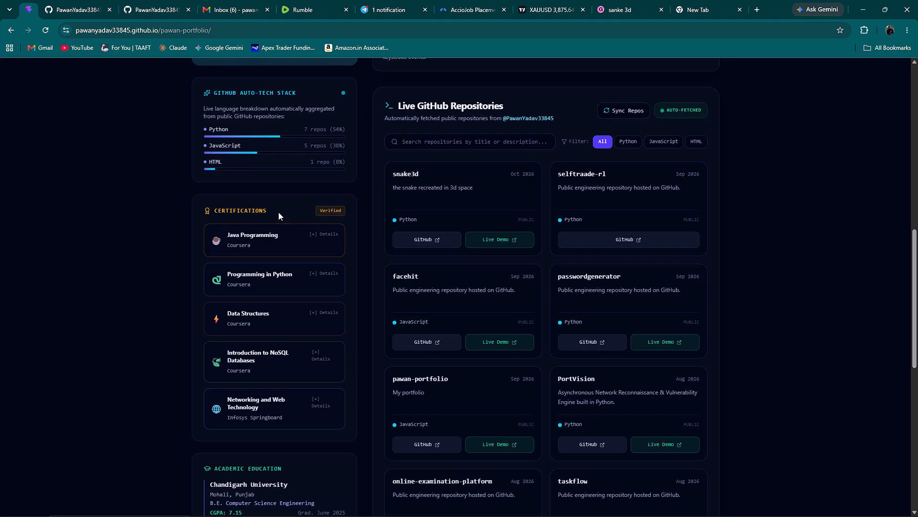
pyautogui.click(90, 2)
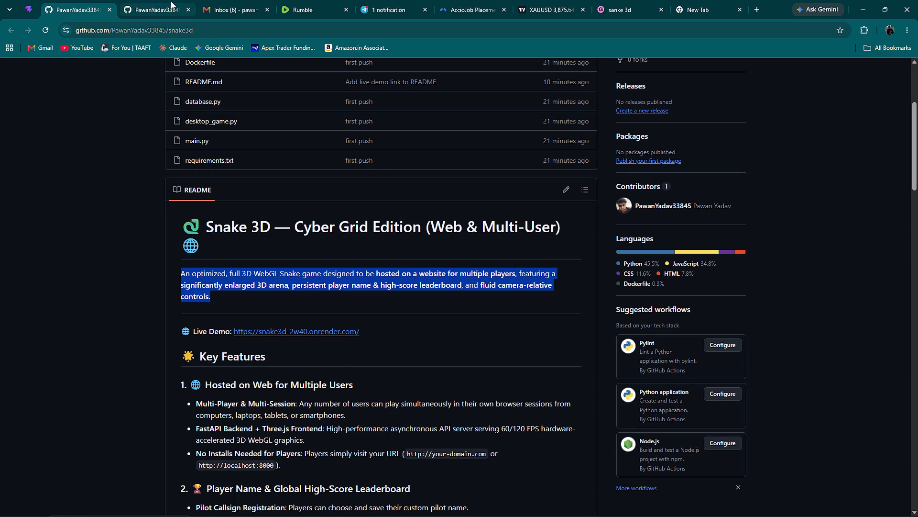
pyautogui.click(171, 1)
pyautogui.click(91, 0)
pyautogui.scroll(-6, 344, 343)
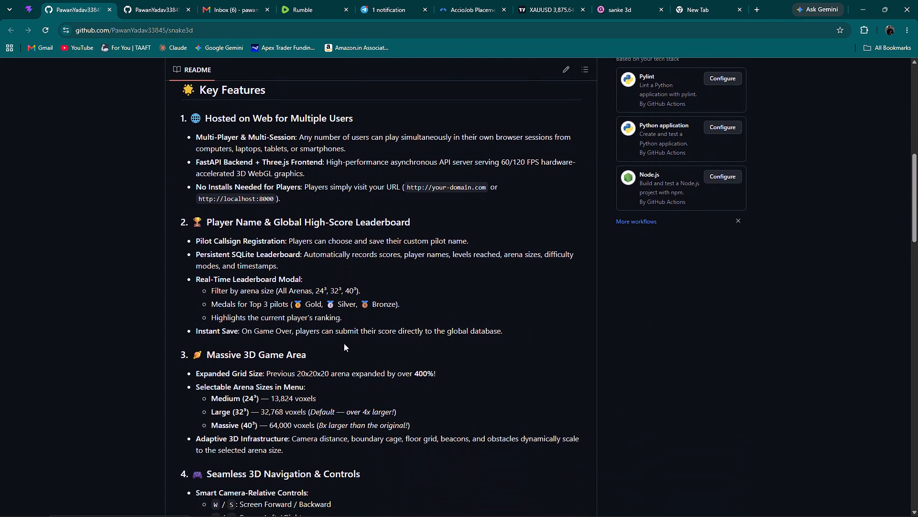
pyautogui.scroll(-5, 344, 343)
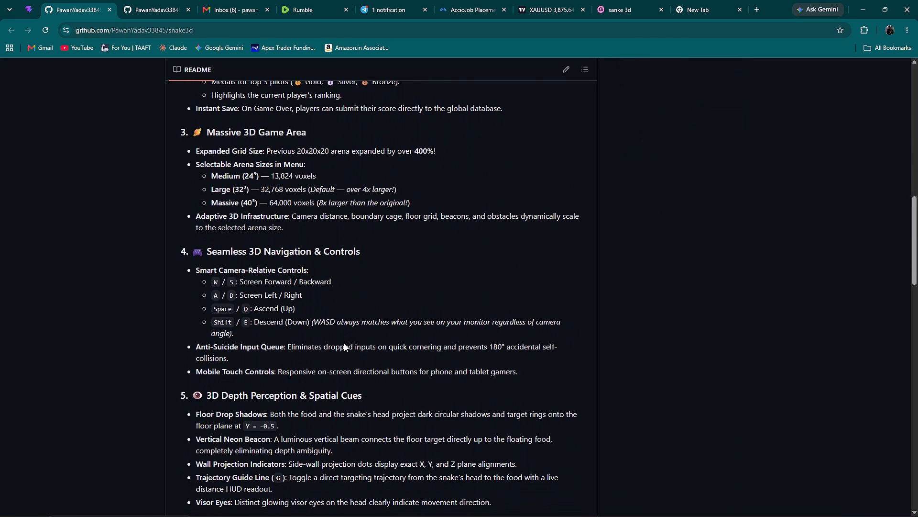
pyautogui.scroll(-2, 344, 343)
pyautogui.scroll(1, 344, 343)
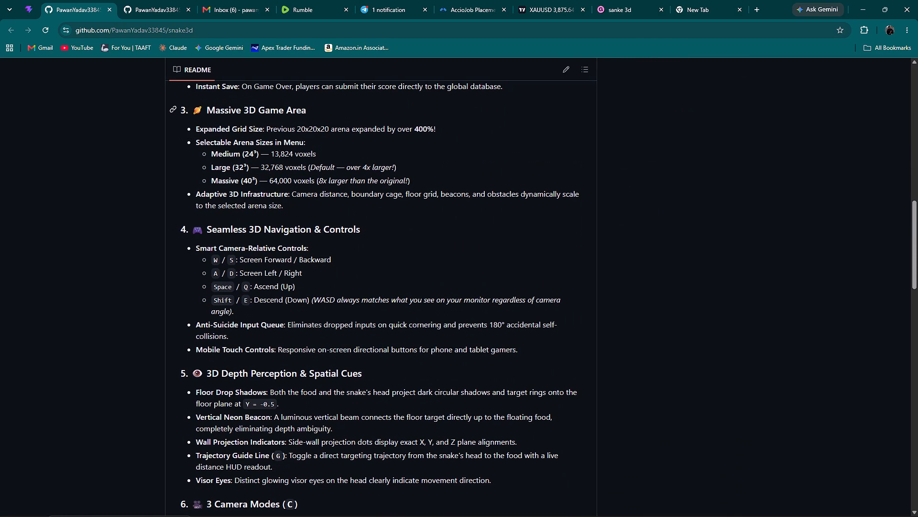
pyautogui.moveTo(205, 108); pyautogui.dragTo(290, 197)
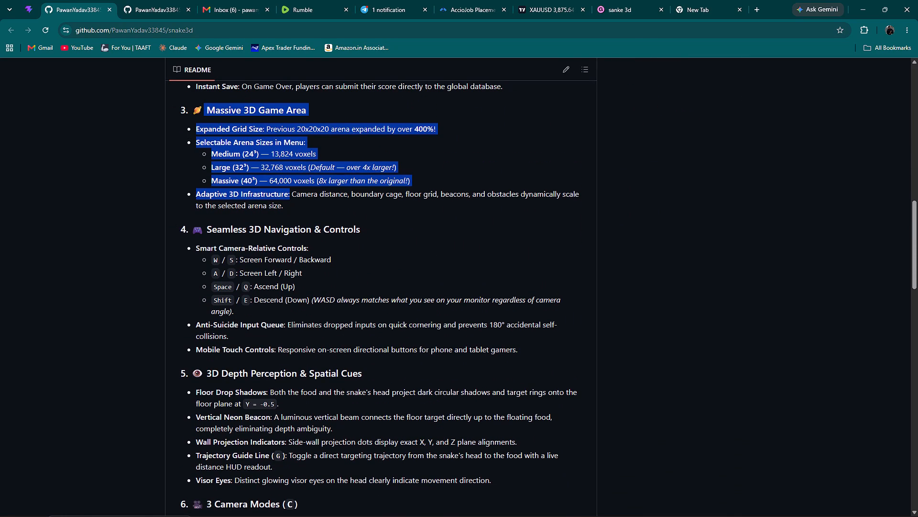
pyautogui.moveTo(290, 197); pyautogui.dragTo(343, 267)
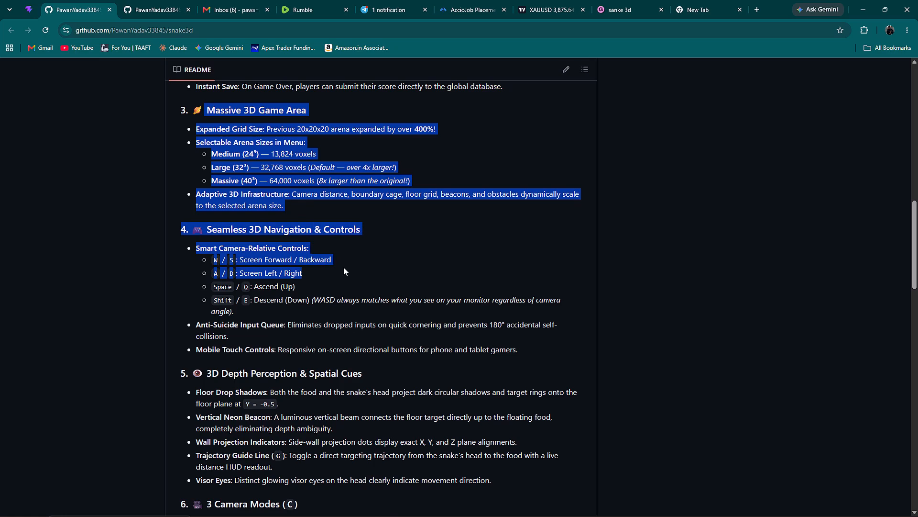
pyautogui.moveTo(343, 267); pyautogui.dragTo(474, 347)
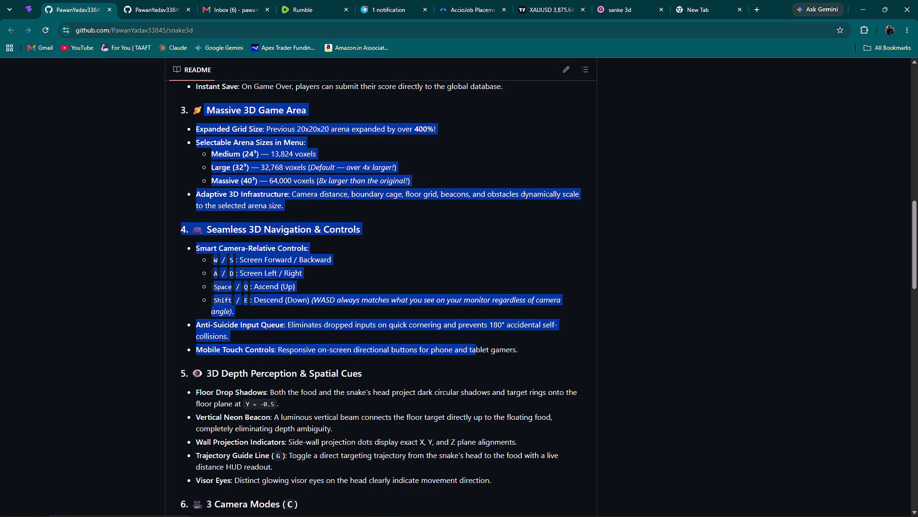
pyautogui.moveTo(474, 347); pyautogui.dragTo(520, 350)
pyautogui.hotkey('ctrl', 'c')
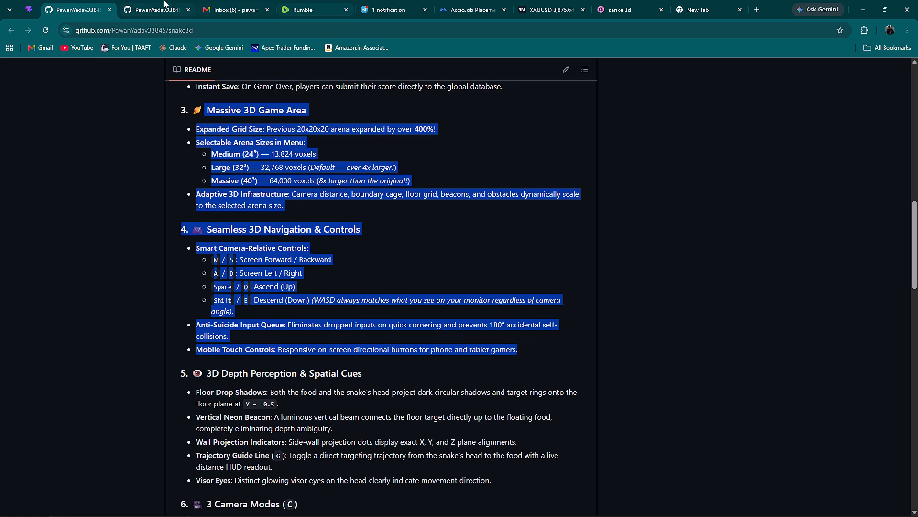
# Paste the copied README sections on a new line below the introductory paragraph of the Gumroad product's description.
pyautogui.click(159, 0)
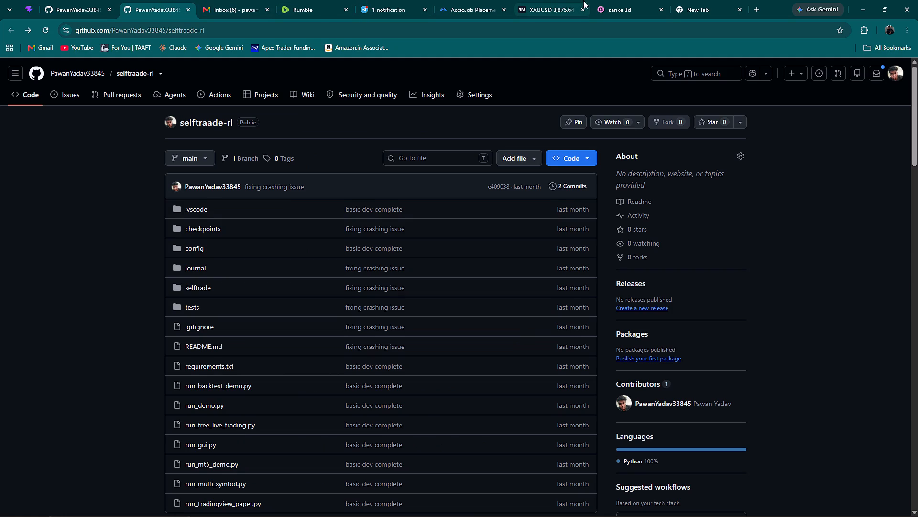
pyautogui.click(656, 0)
pyautogui.click(341, 273)
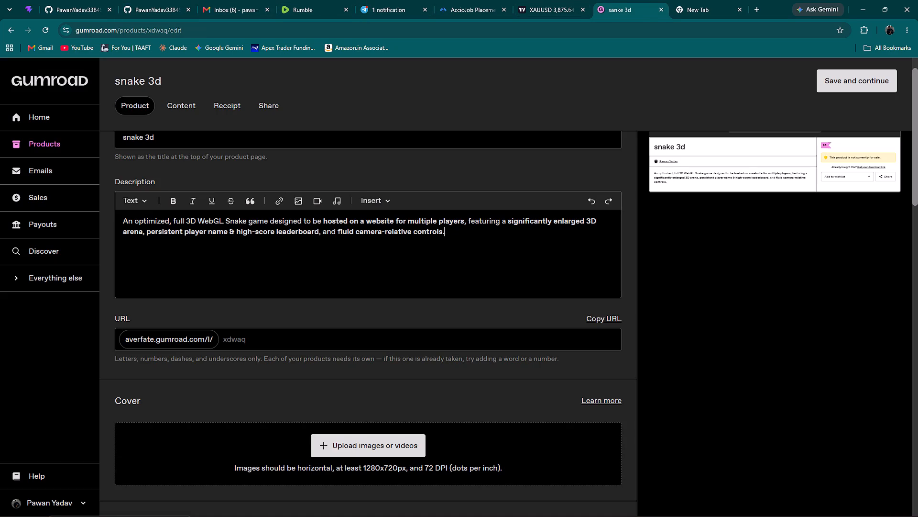
pyautogui.click(489, 239)
pyautogui.hotkey('shift', 'Return')
pyautogui.hotkey('ctrl', 'v')
# Remove the blank lines beneath the "Massive 3D Game Area" and "Seamless 3D Navigation & Controls" headings in the description.
pyautogui.scroll(-1, 489, 239)
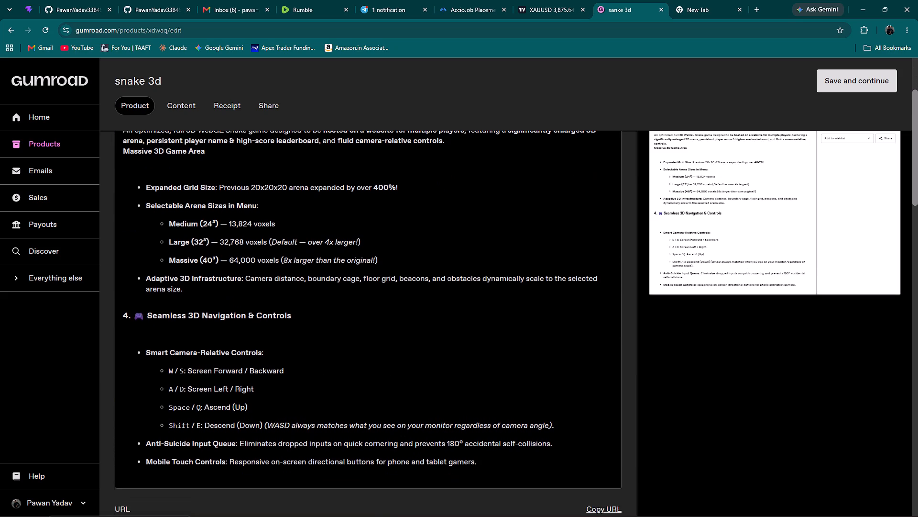
pyautogui.scroll(-1, 489, 239)
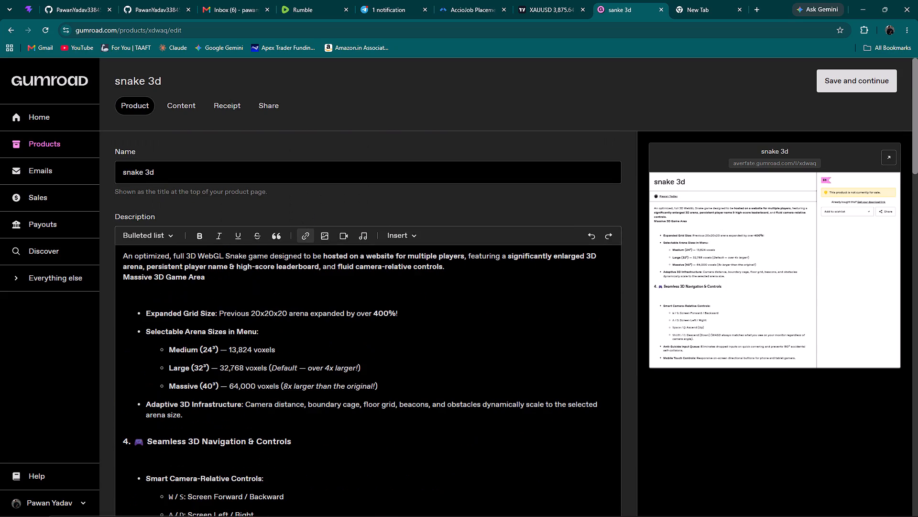
pyautogui.click(138, 303)
pyautogui.press('Up')
pyautogui.press('BackSpace')
pyautogui.press('Down')
pyautogui.press('Down')
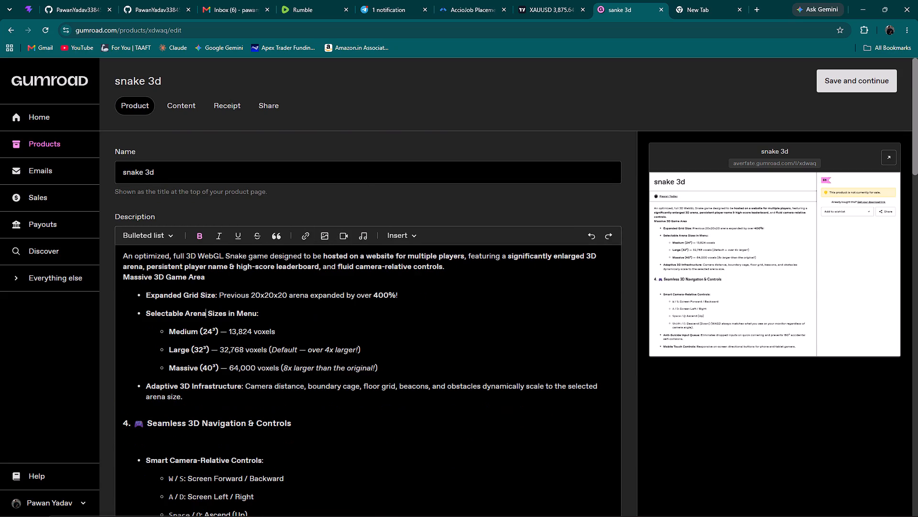
pyautogui.press('Down')
pyautogui.press('Down')
pyautogui.press('Down')
pyautogui.press('Down')
pyautogui.press('Down')
pyautogui.press('Down')
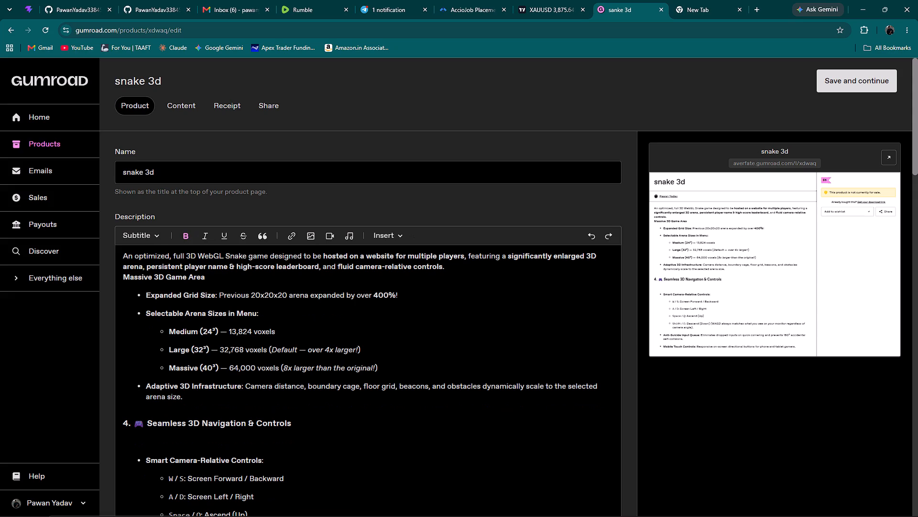
pyautogui.press('Up')
pyautogui.press('Down')
pyautogui.press('Down')
pyautogui.press('Down')
pyautogui.press('Up')
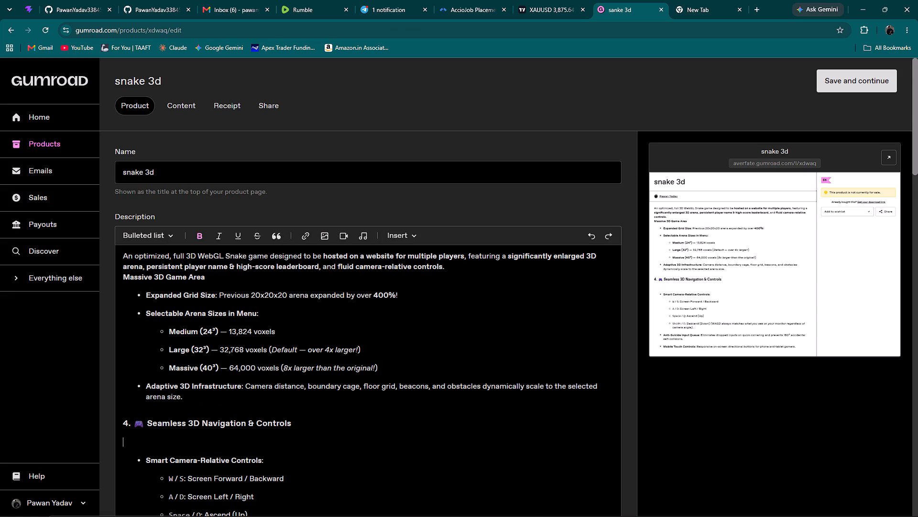
pyautogui.press('BackSpace')
# Strip the "4." number and gamepad emoji from the "Seamless 3D Navigation & Controls" heading, keeping it on its own line below the Adaptive 3D Infrastructure bullet.
pyautogui.press('Left')
pyautogui.press('Left')
pyautogui.press('Left')
pyautogui.press('Left')
pyautogui.press('Left')
pyautogui.press('Left')
pyautogui.press('Left')
pyautogui.press('Left')
pyautogui.press('Left')
pyautogui.press('Left')
pyautogui.press('Left')
pyautogui.press('Left')
pyautogui.press('Left')
pyautogui.press('Left')
pyautogui.press('Left')
pyautogui.press('Left')
pyautogui.press('Left')
pyautogui.press('Left')
pyautogui.press('Left')
pyautogui.press('Left')
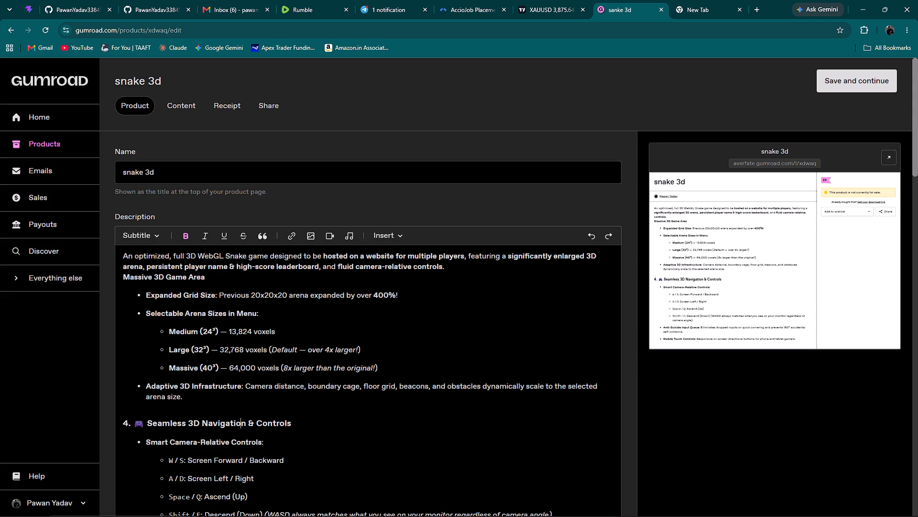
pyautogui.press('Right')
pyautogui.press('BackSpace')
pyautogui.press('BackSpace')
pyautogui.press('BackSpace')
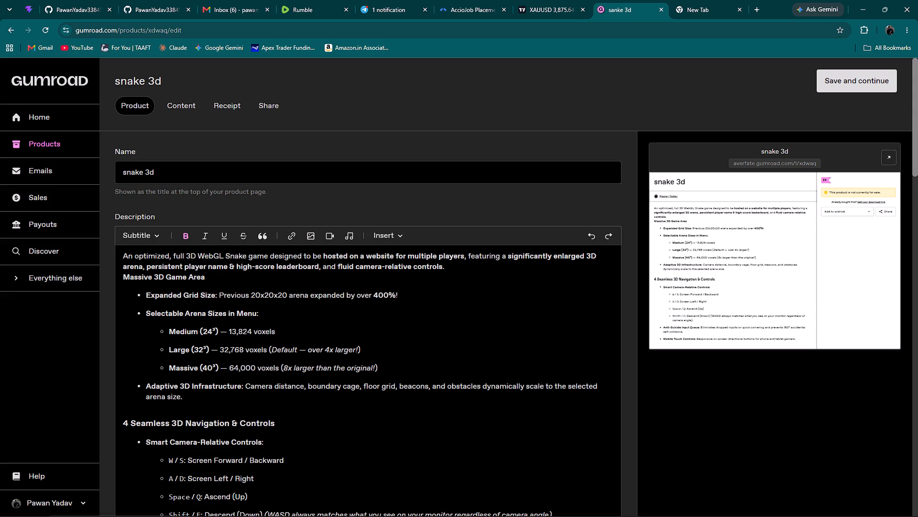
pyautogui.press('BackSpace')
pyautogui.press('BackSpace')
pyautogui.press('Return')
pyautogui.press('BackSpace')
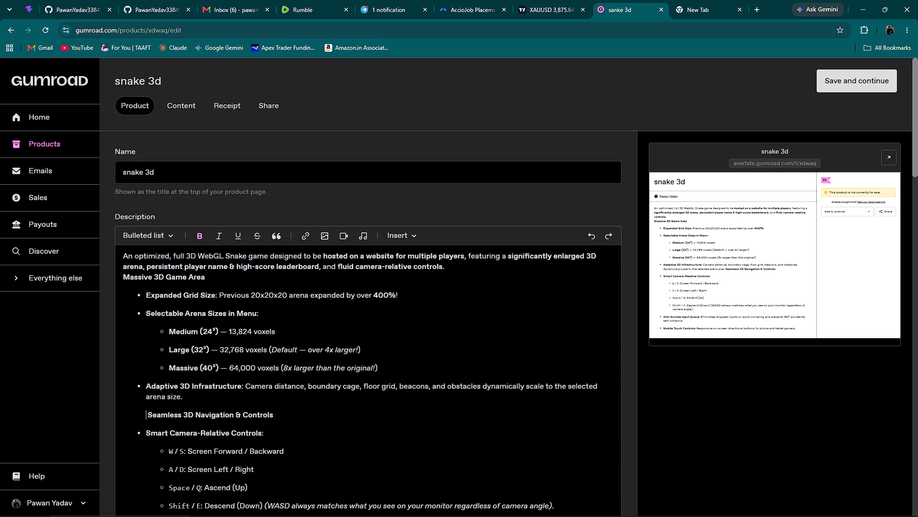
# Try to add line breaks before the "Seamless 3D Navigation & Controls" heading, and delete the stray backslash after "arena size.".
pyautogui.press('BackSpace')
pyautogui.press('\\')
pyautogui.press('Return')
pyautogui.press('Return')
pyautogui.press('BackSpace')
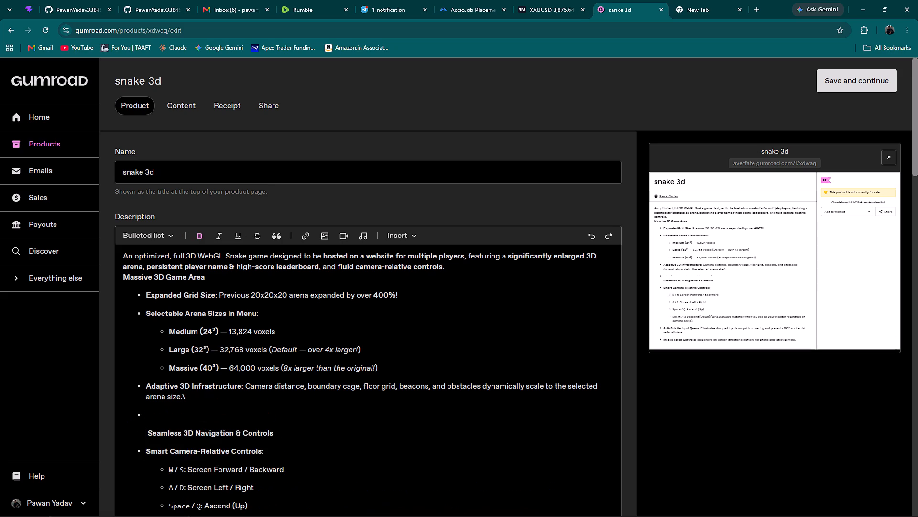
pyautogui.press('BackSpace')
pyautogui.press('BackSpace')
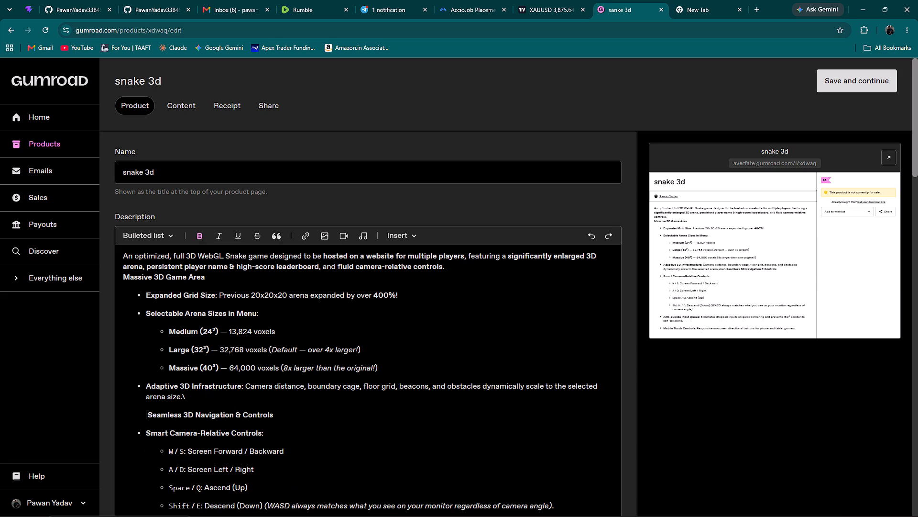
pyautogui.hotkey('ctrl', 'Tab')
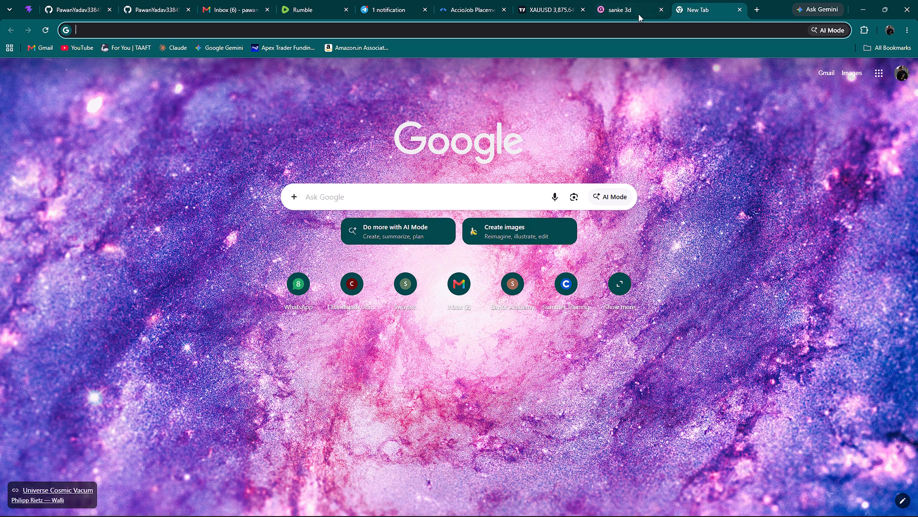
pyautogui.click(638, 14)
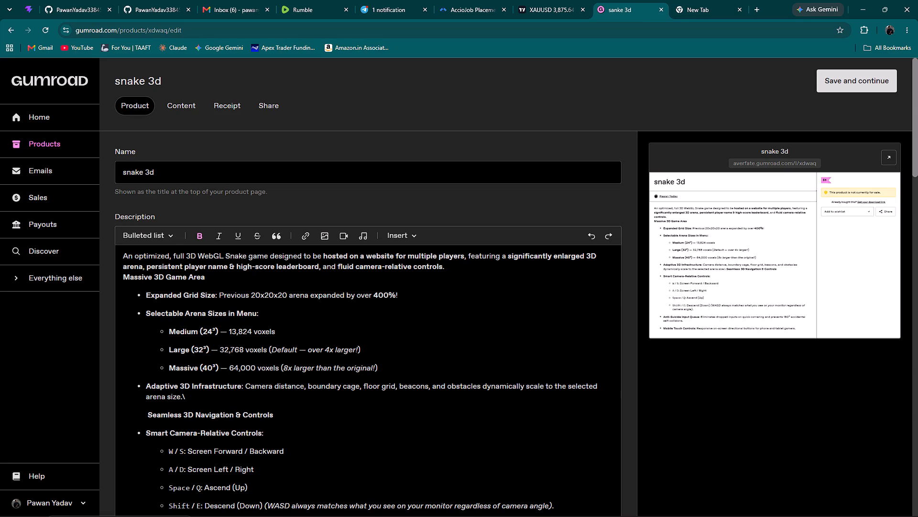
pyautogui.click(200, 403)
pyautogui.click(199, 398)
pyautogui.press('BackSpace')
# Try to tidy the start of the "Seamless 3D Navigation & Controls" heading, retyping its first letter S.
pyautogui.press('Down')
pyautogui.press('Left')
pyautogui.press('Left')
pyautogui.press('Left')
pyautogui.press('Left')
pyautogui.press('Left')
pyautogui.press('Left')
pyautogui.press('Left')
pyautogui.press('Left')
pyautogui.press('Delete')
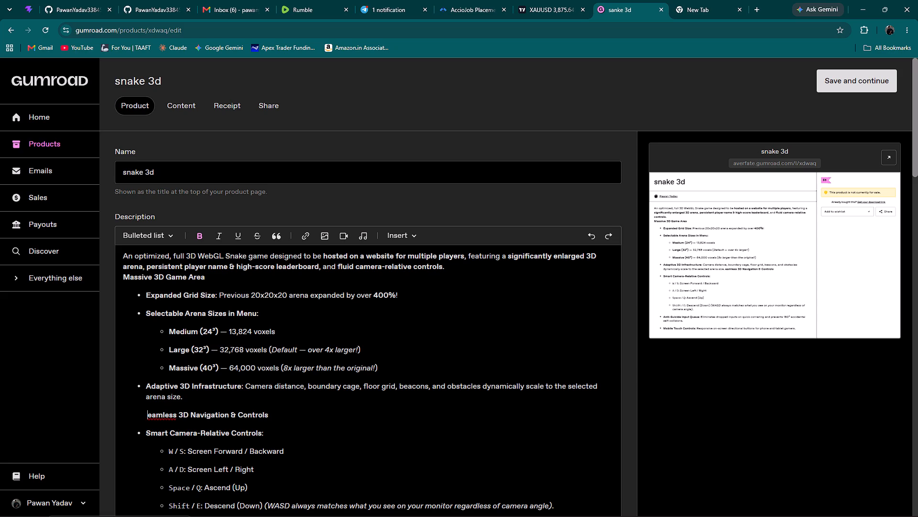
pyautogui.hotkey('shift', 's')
# Look through the product form's URL, cover, thumbnail and product info sections below the description.
pyautogui.scroll(-2, 199, 398)
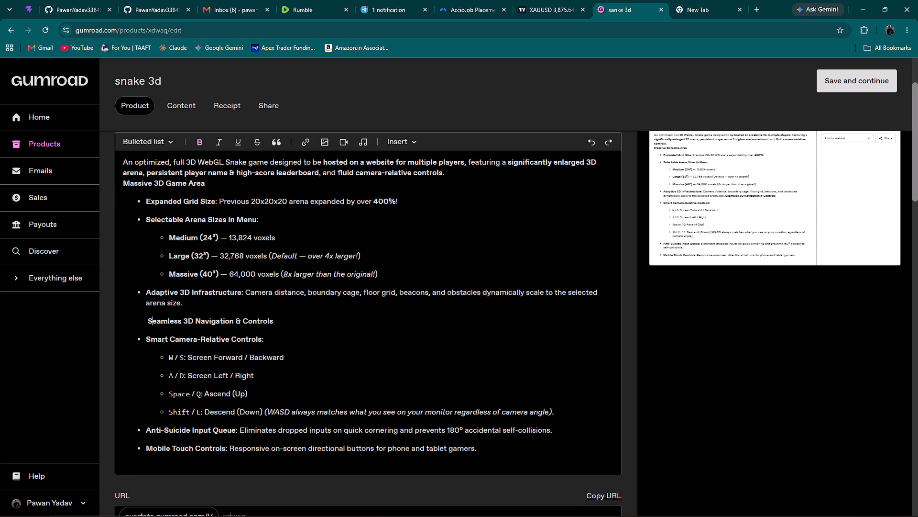
pyautogui.scroll(-5, 306, 412)
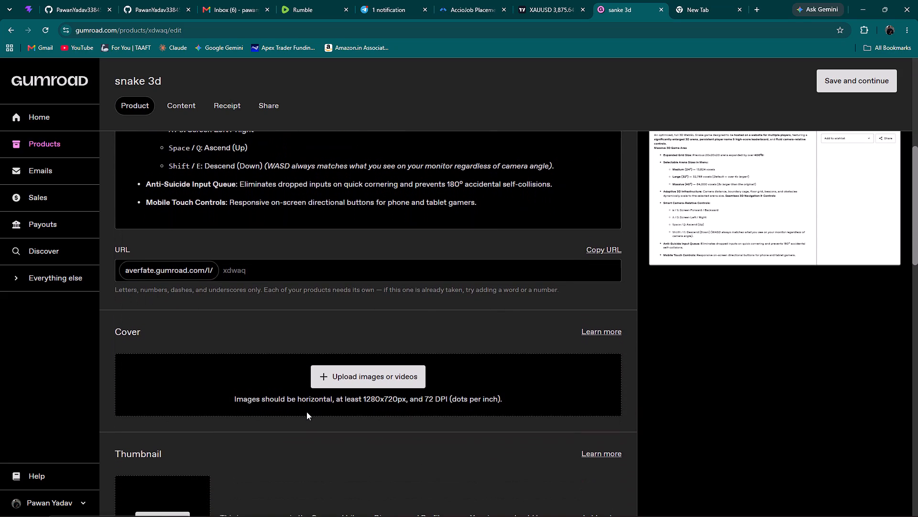
pyautogui.scroll(-3, 306, 412)
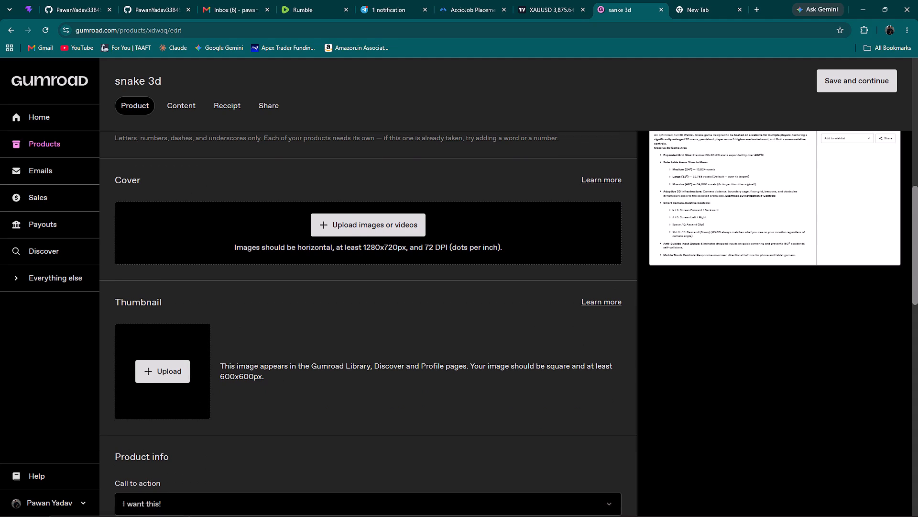
pyautogui.scroll(-3, 305, 375)
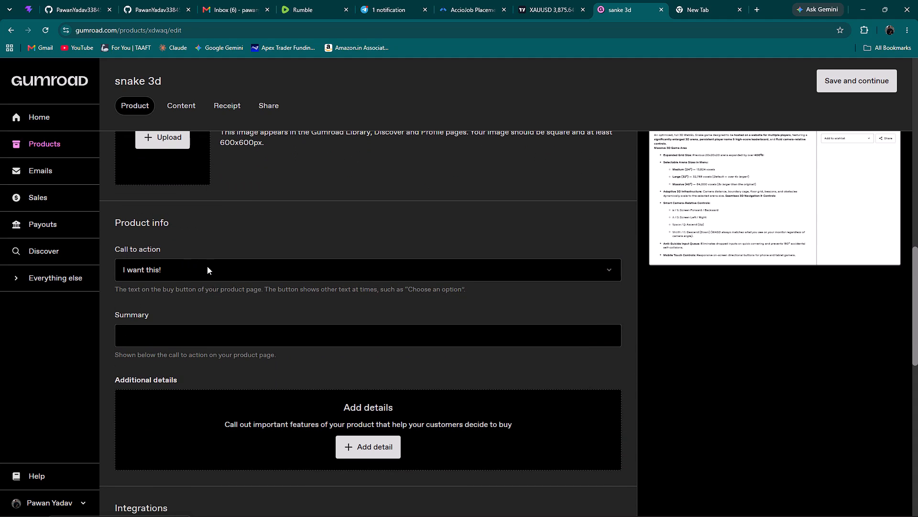
# Check which call-to-action options are available for the product's buy button.
pyautogui.click(251, 273)
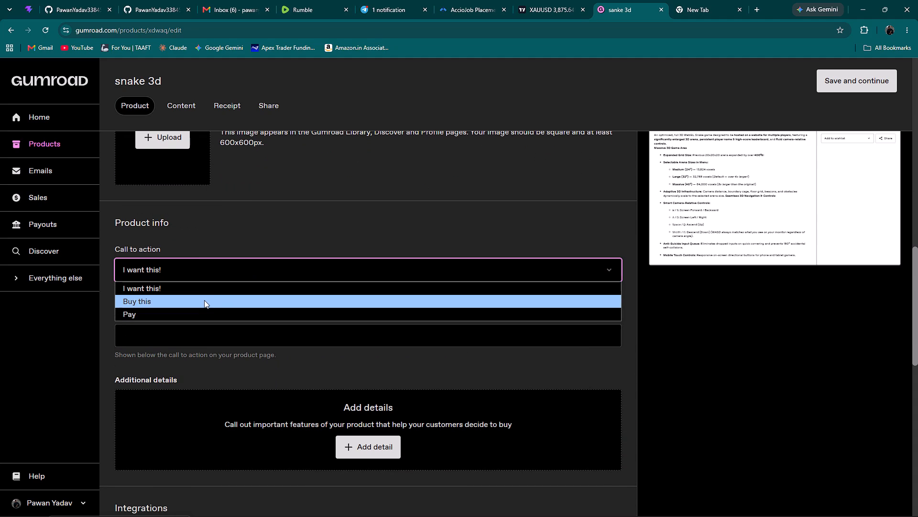
pyautogui.click(206, 223)
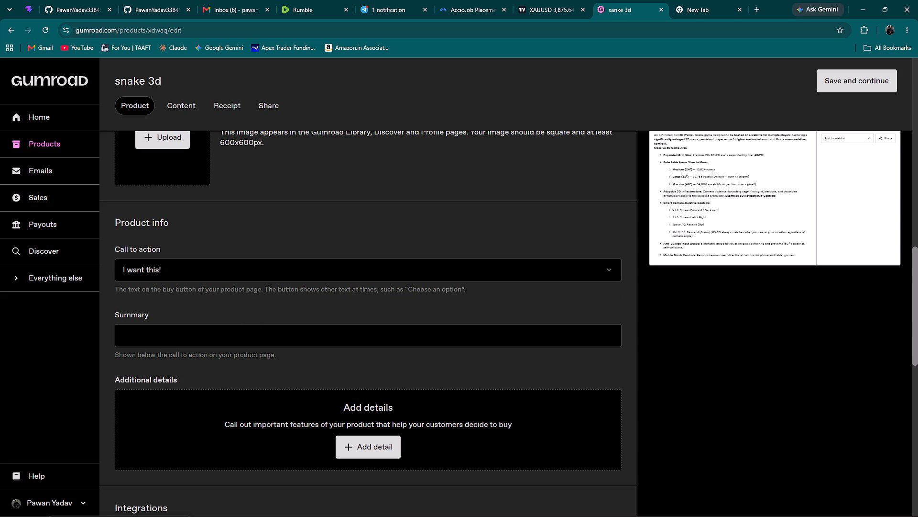
pyautogui.click(266, 333)
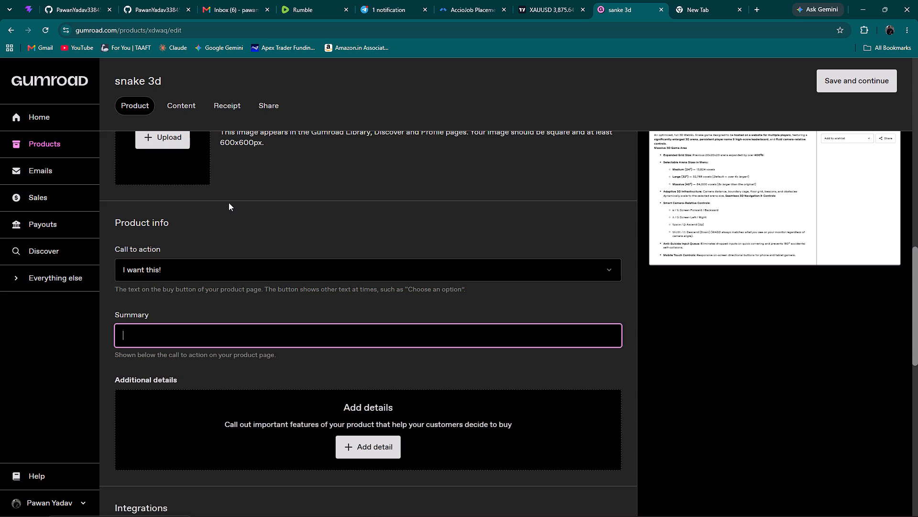
# Copy the "Floor Drop Shadows" to "Visor Eyes" bullets from the 3D Depth Perception & Spatial Cues section of the snake3d README on GitHub.
pyautogui.scroll(8, 229, 202)
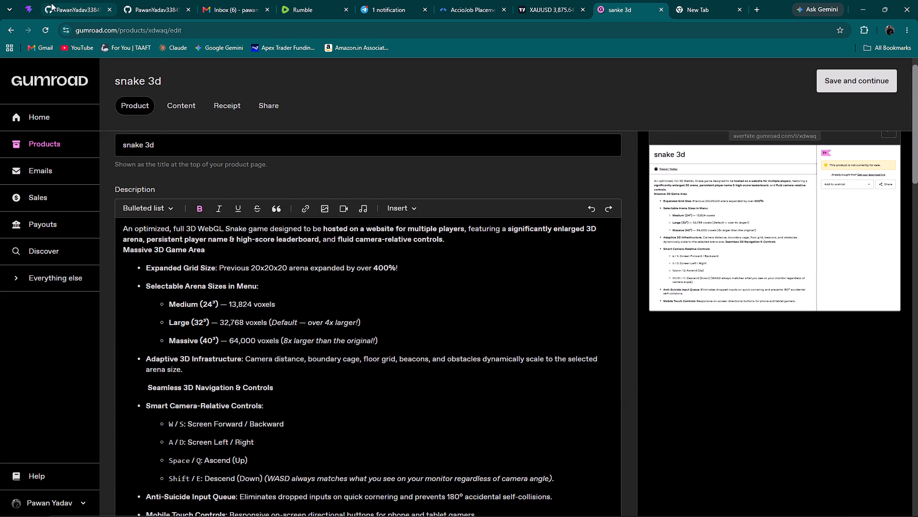
pyautogui.click(27, 0)
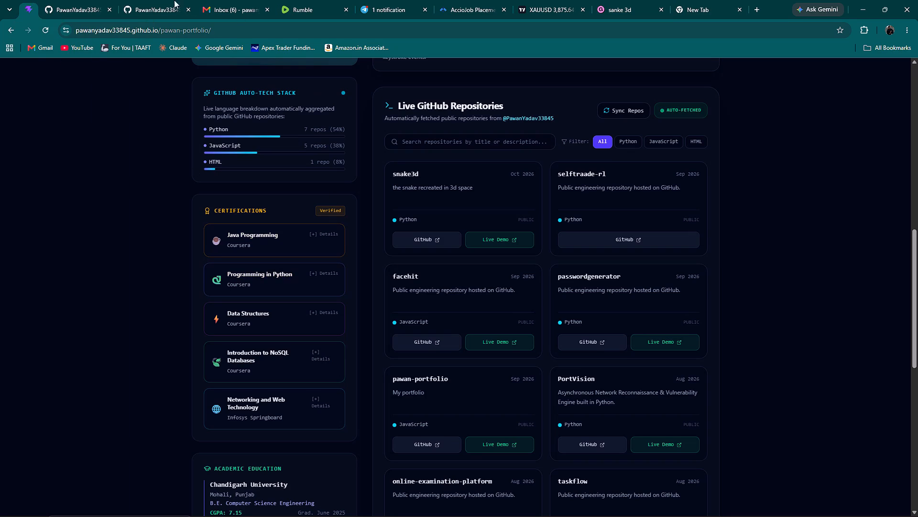
pyautogui.click(91, 0)
pyautogui.scroll(-2, 346, 332)
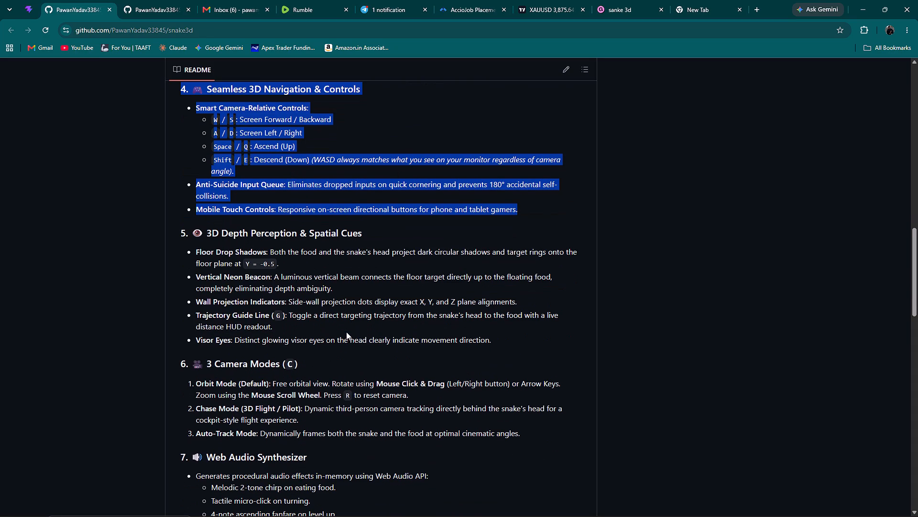
pyautogui.moveTo(495, 338); pyautogui.dragTo(419, 329)
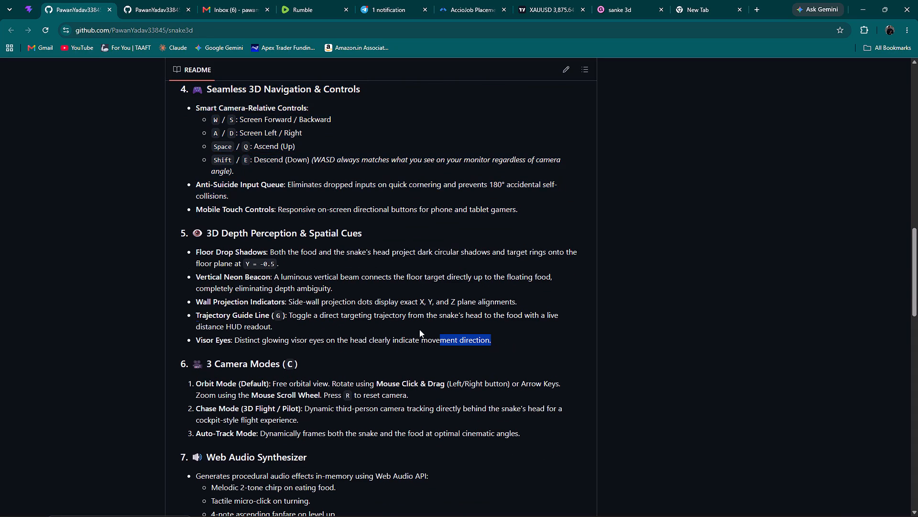
pyautogui.moveTo(419, 329); pyautogui.dragTo(197, 256)
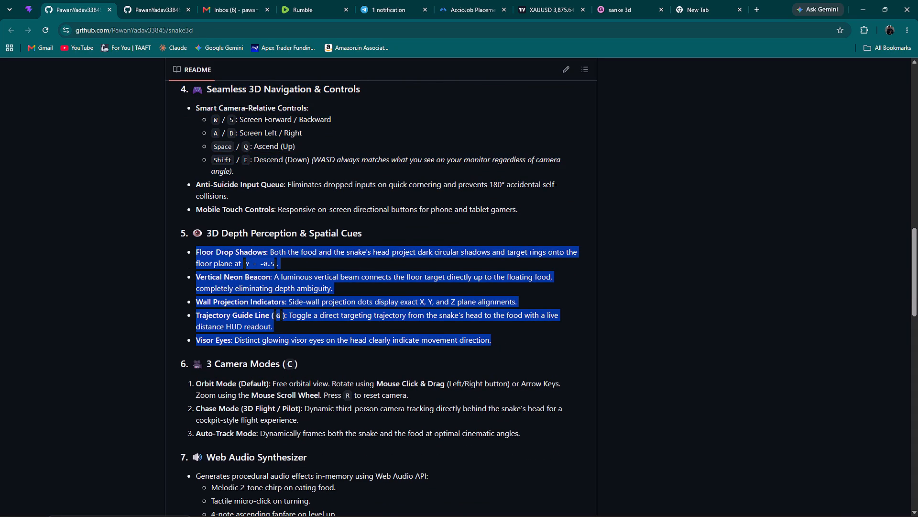
pyautogui.hotkey('ctrl', 'c')
# Read the rest of the snake3d README, from the camera modes to the project structure.
pyautogui.scroll(-4, 197, 256)
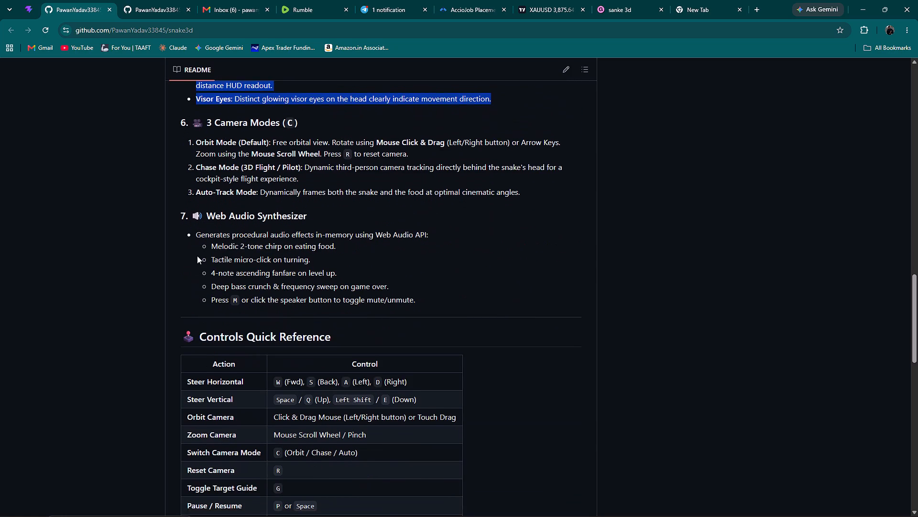
pyautogui.scroll(-6, 197, 256)
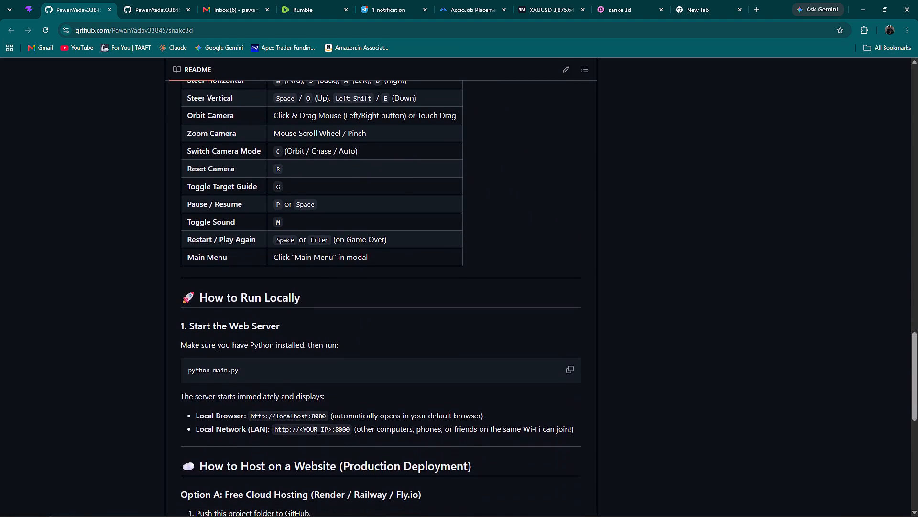
pyautogui.scroll(-2, 197, 256)
pyautogui.scroll(-3, 184, 197)
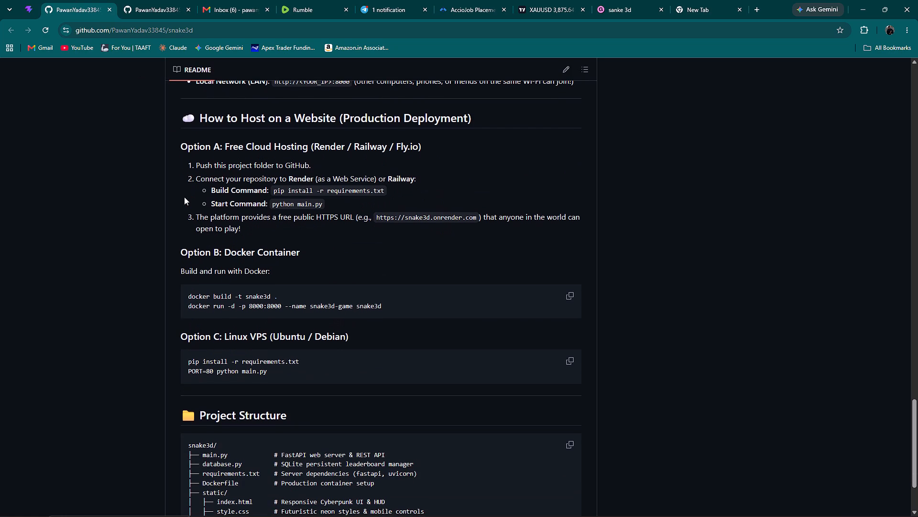
pyautogui.scroll(-4, 258, 282)
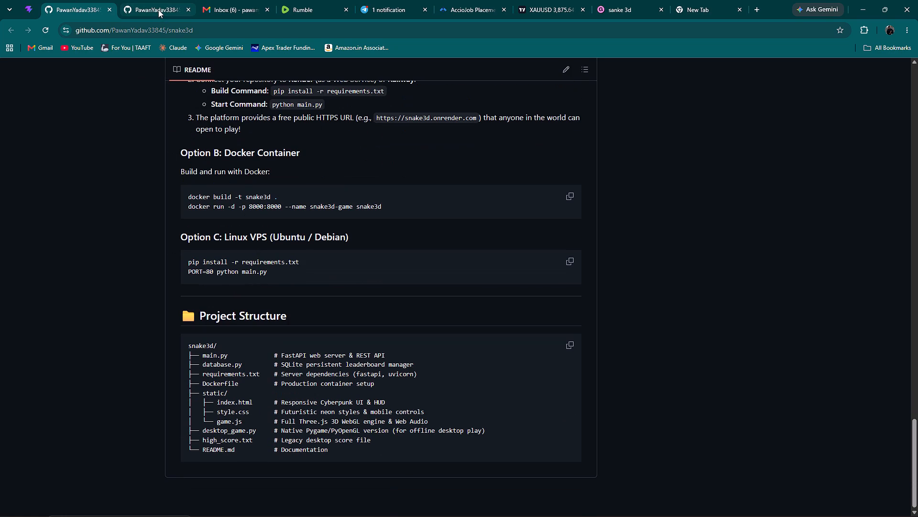
# Paste the copied depth-perception bullets below the "Mobile Touch Controls" bullet in the Gumroad product description.
pyautogui.click(158, 10)
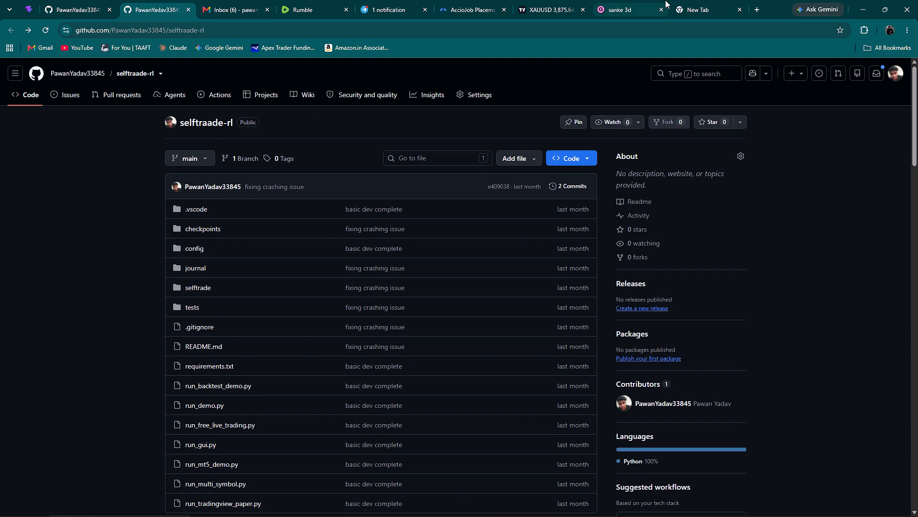
pyautogui.click(665, 0)
pyautogui.scroll(-5, 368, 447)
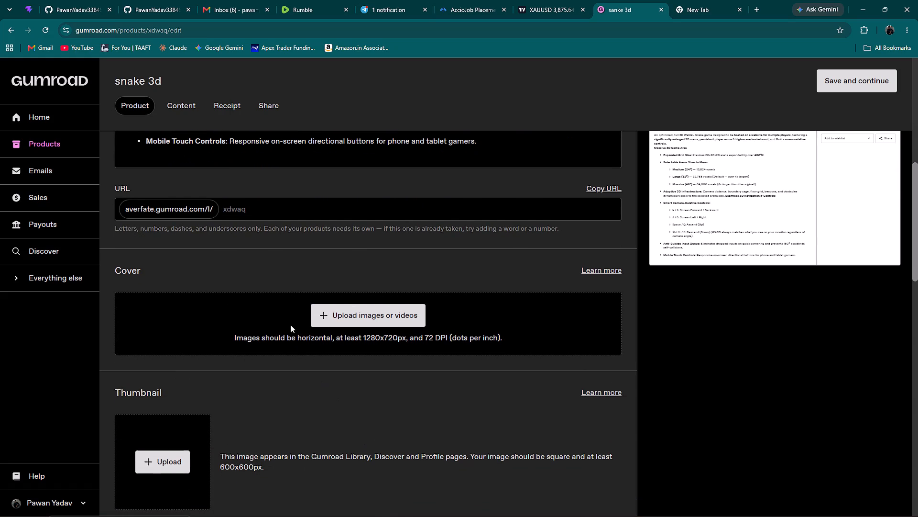
pyautogui.click(484, 139)
pyautogui.press('Return')
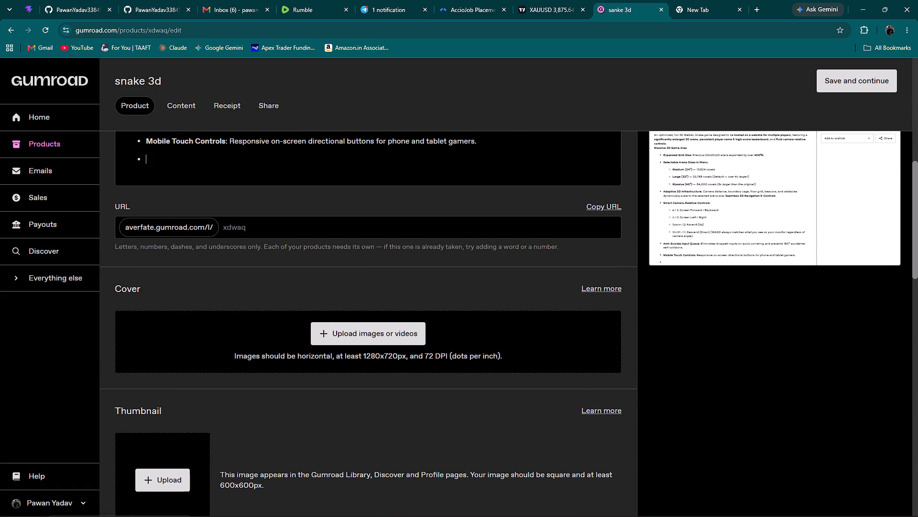
pyautogui.press('BackSpace')
pyautogui.hotkey('ctrl', 'v')
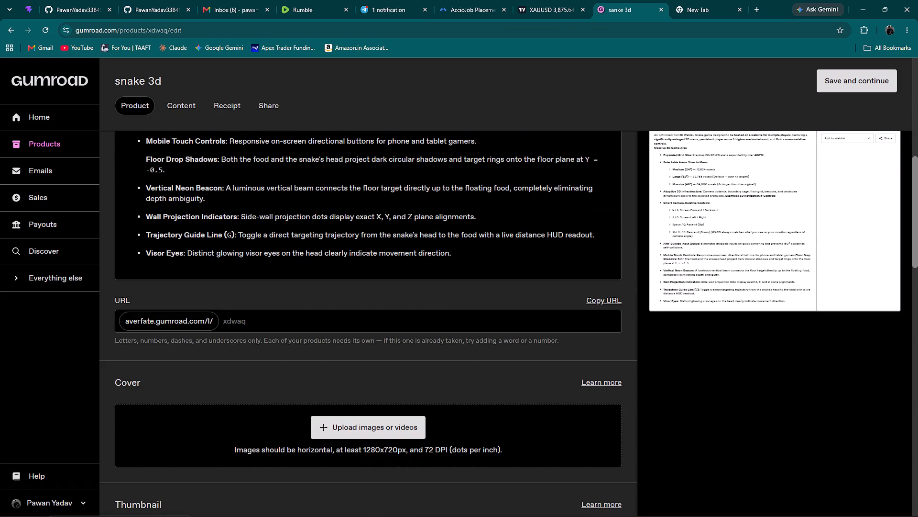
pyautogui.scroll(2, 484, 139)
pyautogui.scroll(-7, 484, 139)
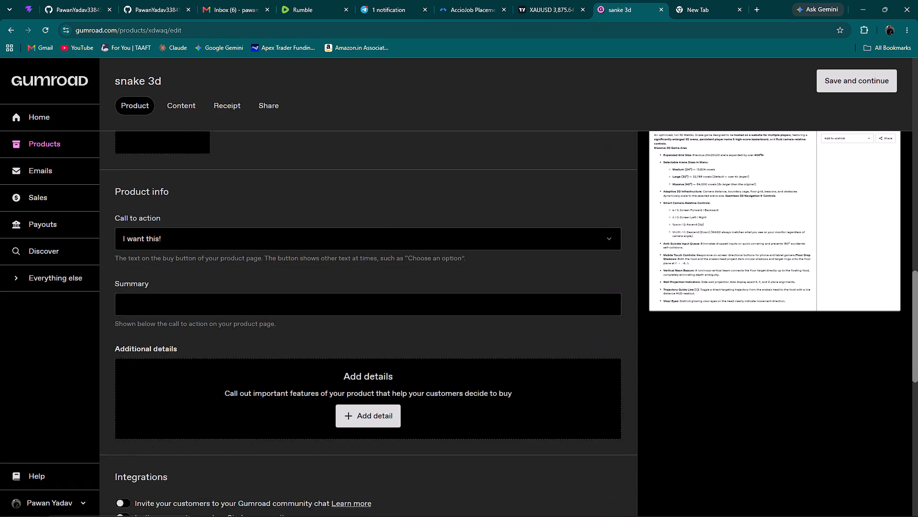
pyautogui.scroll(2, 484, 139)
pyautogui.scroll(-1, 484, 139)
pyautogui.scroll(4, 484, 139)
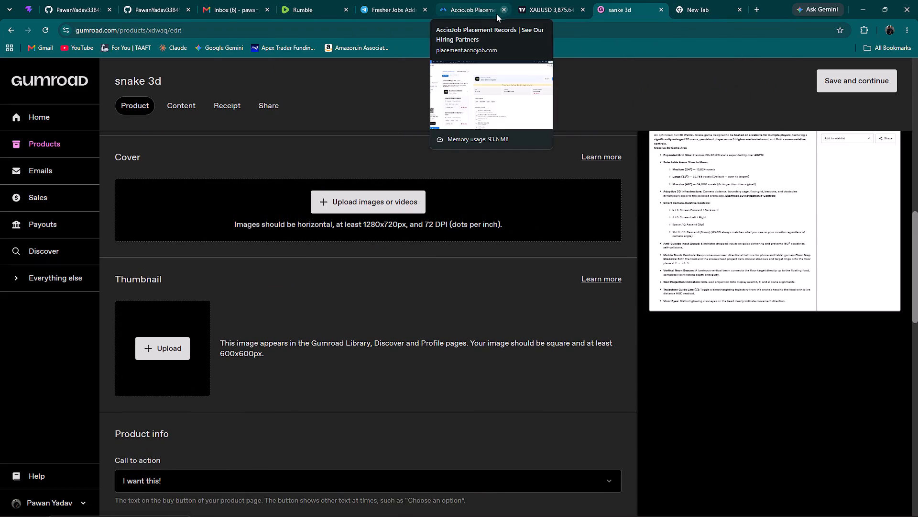
# Close the browser page showing the snake3d GitHub repository.
pyautogui.click(111, 10)
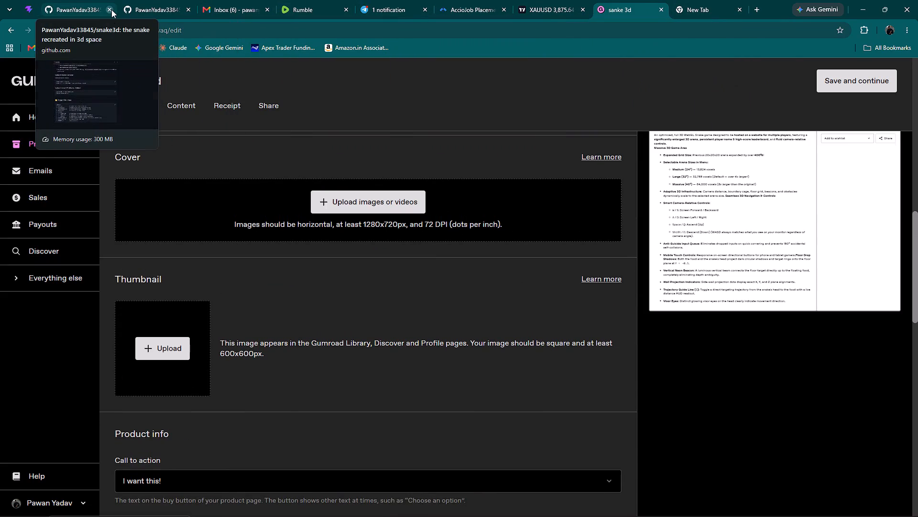
# Enable publicly showing the number of sales on the product page in the product's settings.
pyautogui.scroll(8, 223, 273)
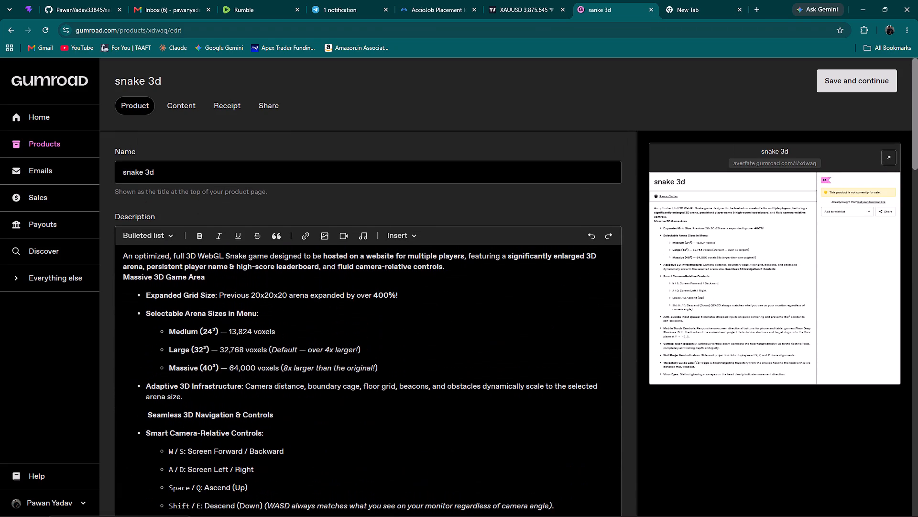
pyautogui.scroll(-1, 223, 273)
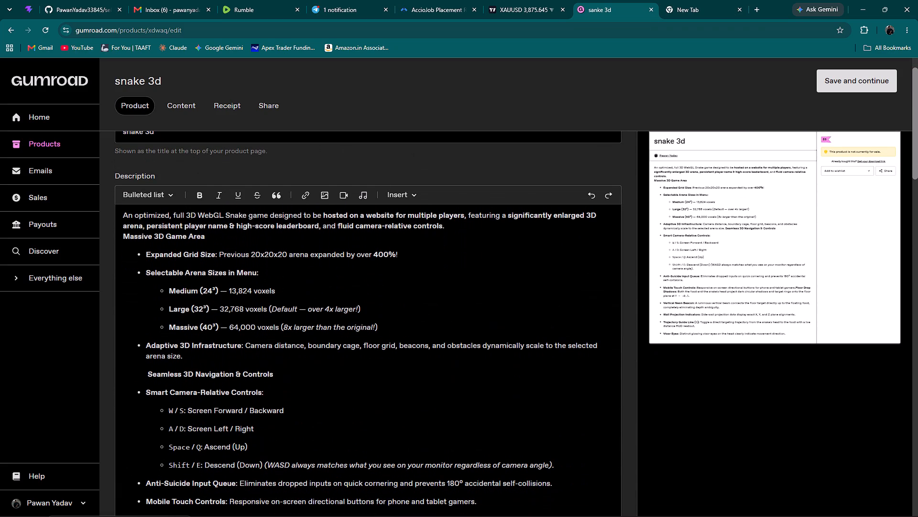
pyautogui.scroll(-8, 223, 273)
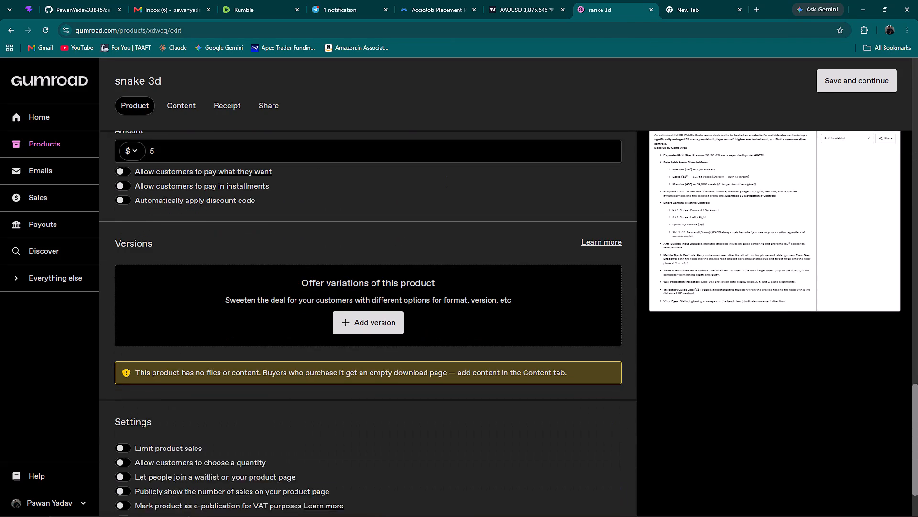
pyautogui.scroll(-2, 223, 273)
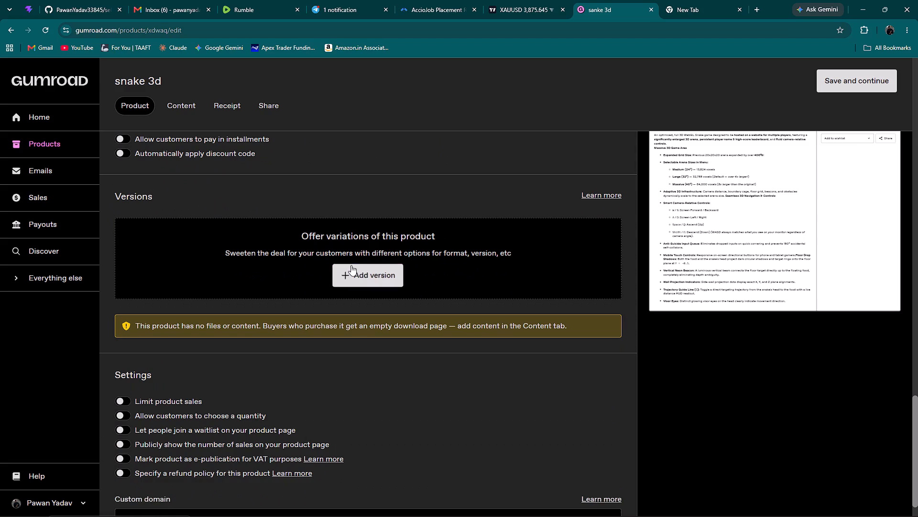
pyautogui.scroll(-1, 355, 337)
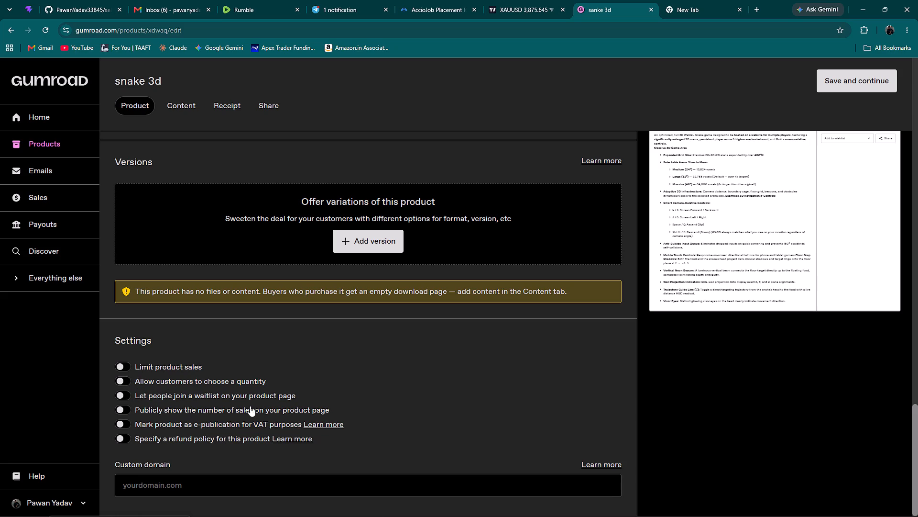
pyautogui.click(129, 406)
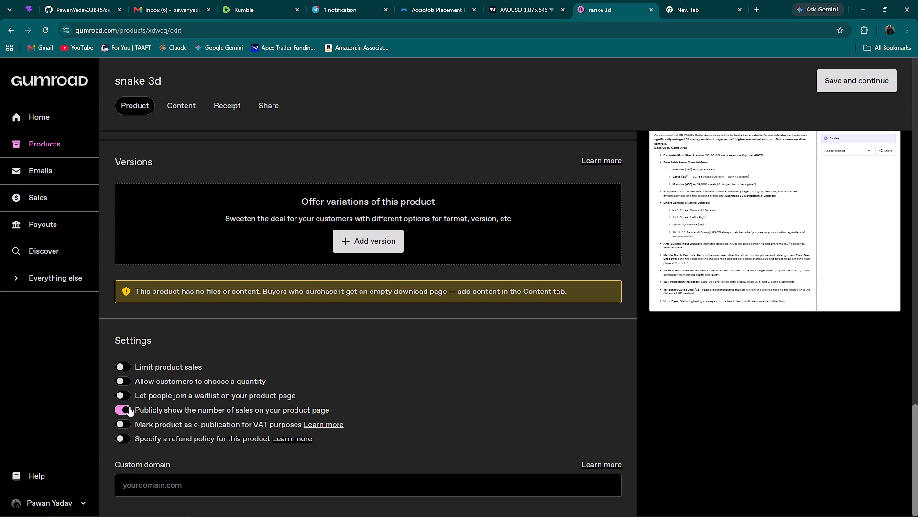
pyautogui.click(129, 406)
pyautogui.click(129, 406)
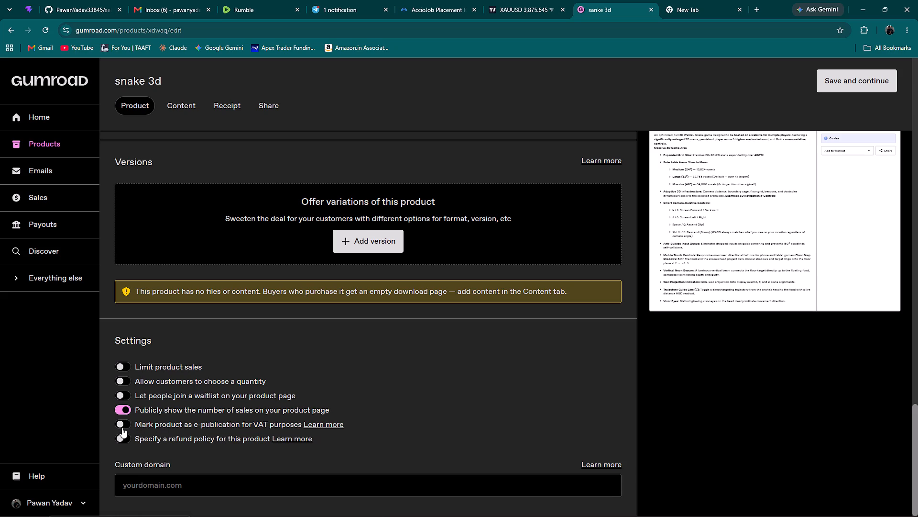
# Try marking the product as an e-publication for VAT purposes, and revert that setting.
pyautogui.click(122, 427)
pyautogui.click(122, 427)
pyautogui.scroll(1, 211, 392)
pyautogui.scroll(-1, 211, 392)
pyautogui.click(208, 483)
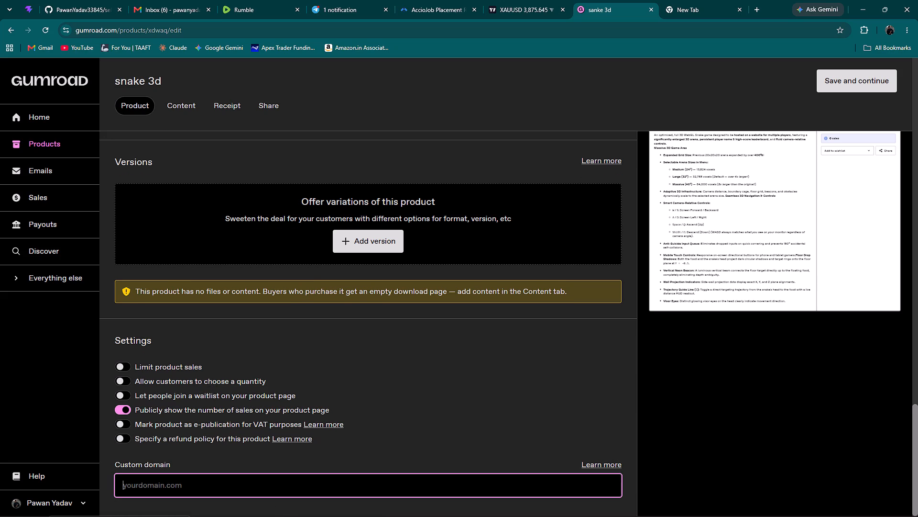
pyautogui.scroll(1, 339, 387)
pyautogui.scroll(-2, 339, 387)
# Copy the opening paragraph of the product description, from "An optimized, full 3D WebGL Snake game" through "fluid camera-relative controls.".
pyautogui.scroll(6, 302, 360)
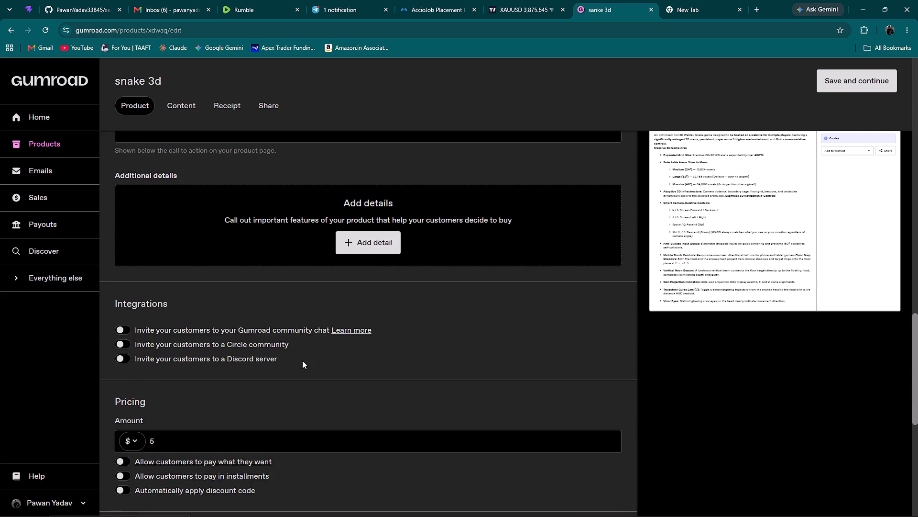
pyautogui.scroll(1, 302, 360)
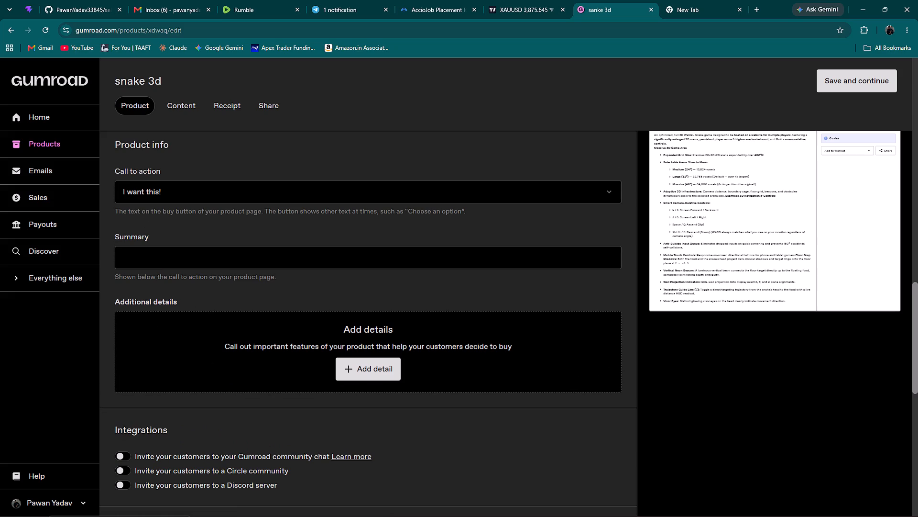
pyautogui.click(257, 263)
pyautogui.scroll(10, 257, 263)
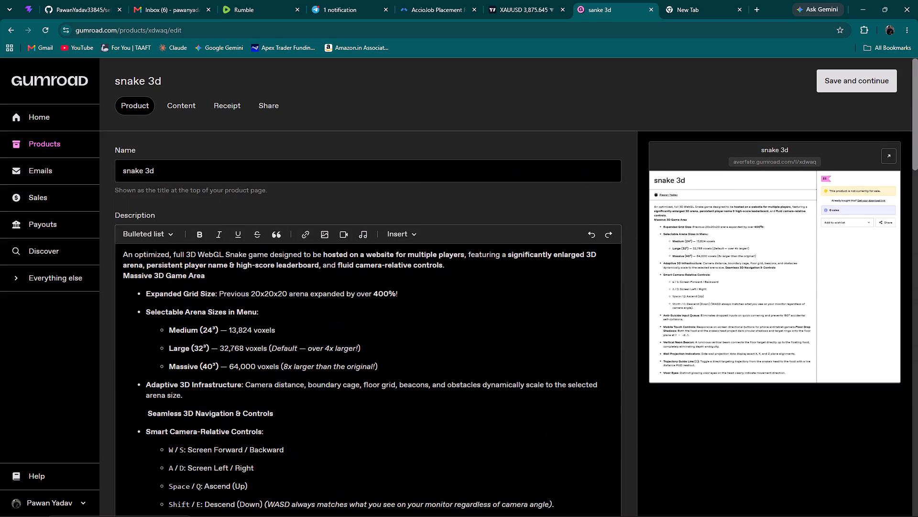
pyautogui.moveTo(217, 280); pyautogui.dragTo(130, 249)
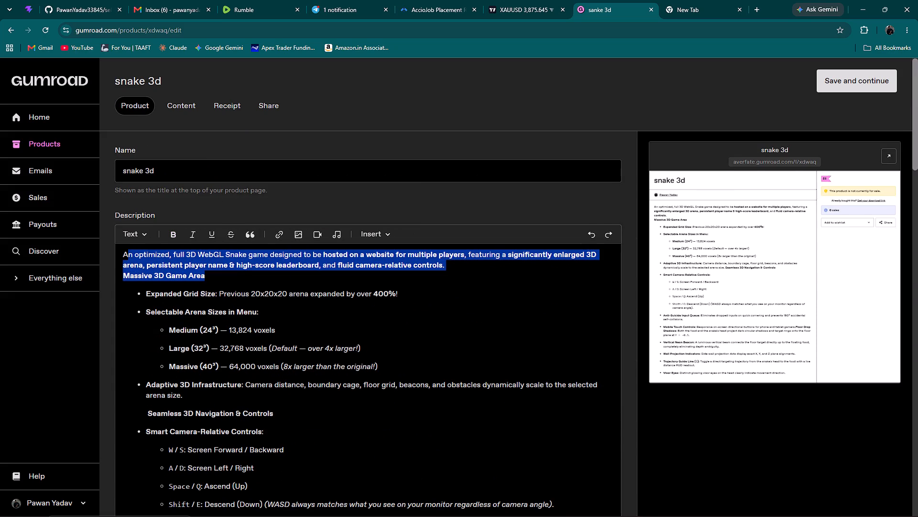
pyautogui.moveTo(130, 249); pyautogui.dragTo(127, 249)
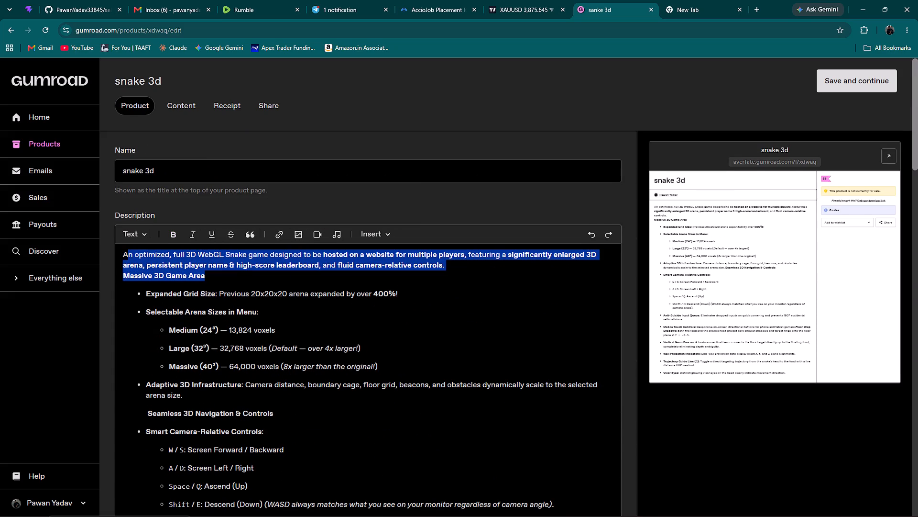
pyautogui.click(472, 281)
pyautogui.moveTo(449, 271); pyautogui.dragTo(129, 254)
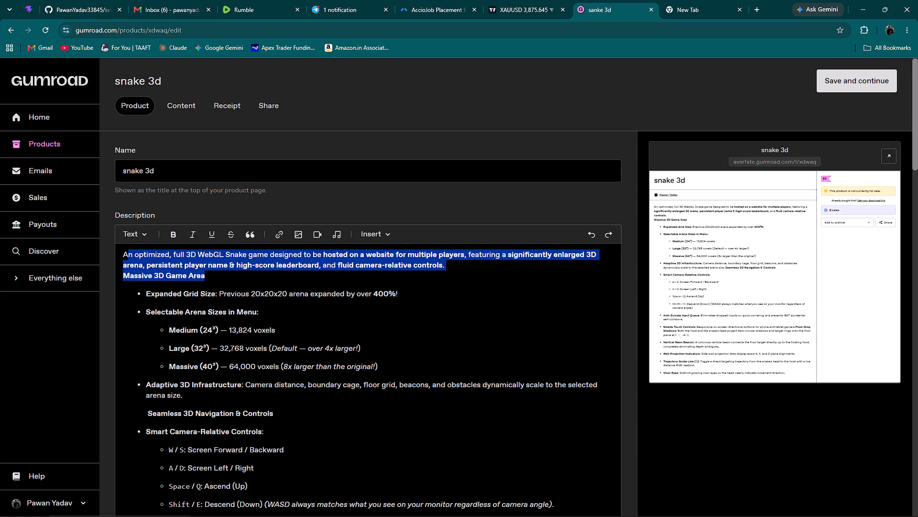
pyautogui.moveTo(129, 254); pyautogui.dragTo(118, 254)
pyautogui.click(118, 254)
pyautogui.moveTo(454, 271); pyautogui.dragTo(444, 263)
pyautogui.click(444, 263)
pyautogui.moveTo(451, 267); pyautogui.dragTo(116, 254)
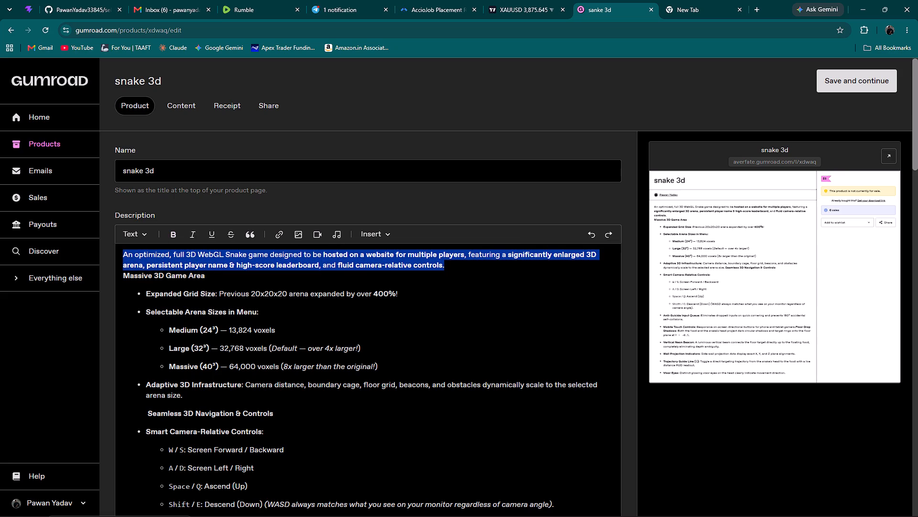
pyautogui.hotkey('ctrl', 'c')
# Paste the copied introductory paragraph into the Summary field of the product info.
pyautogui.scroll(-8, 388, 304)
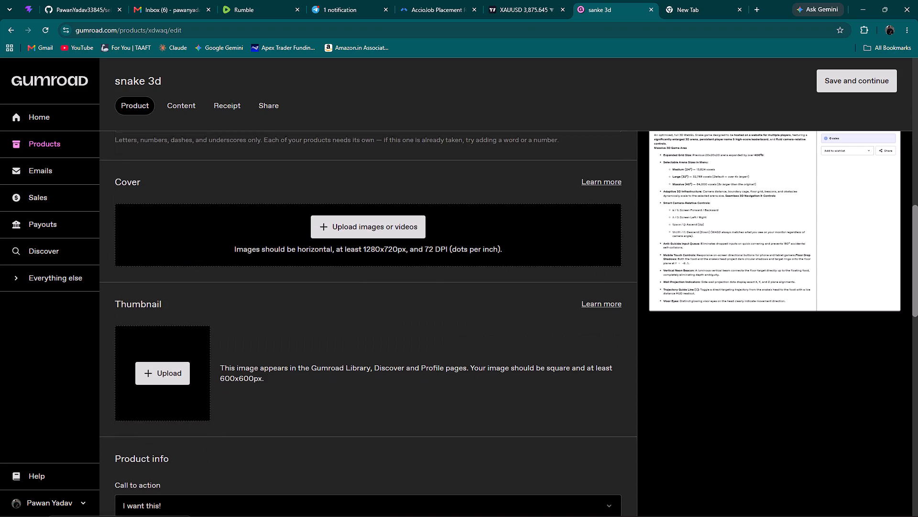
pyautogui.scroll(-2, 326, 361)
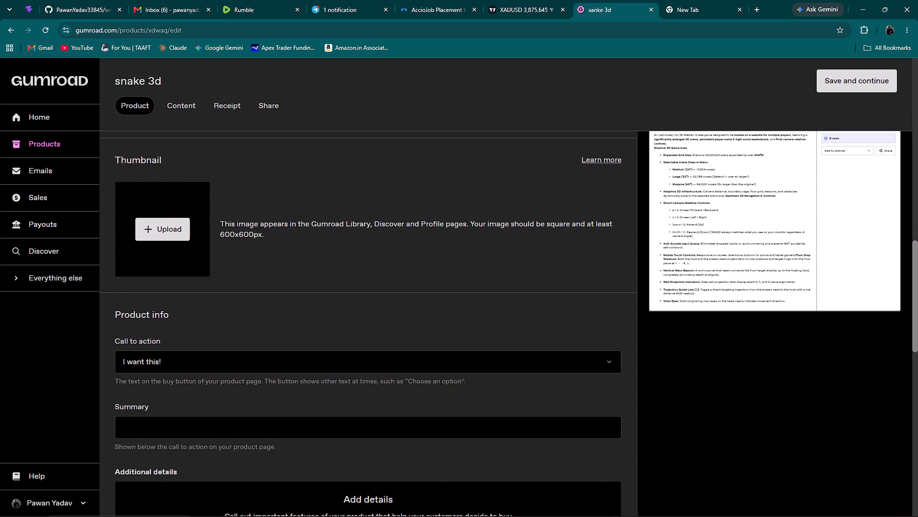
pyautogui.click(206, 431)
pyautogui.hotkey('ctrl', 'v')
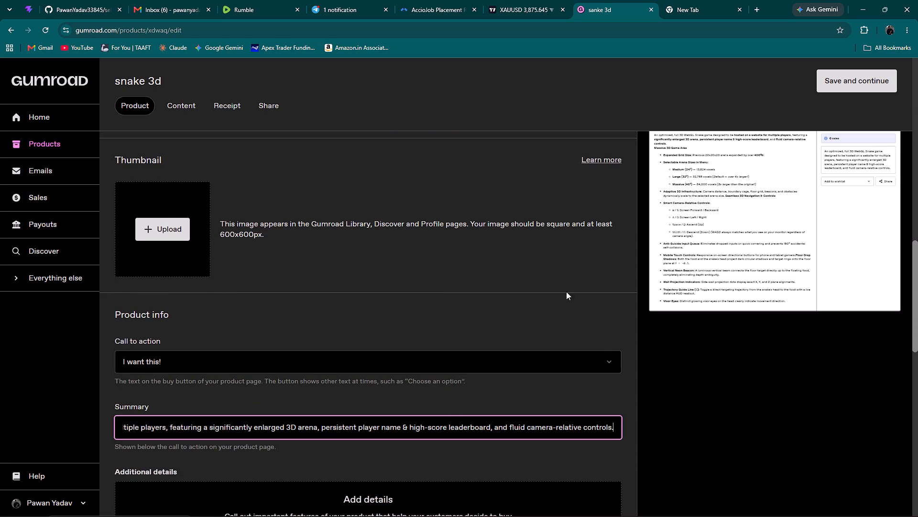
# Review the product description, the cover and thumbnail sections, and the product's Content page.
pyautogui.scroll(8, 458, 289)
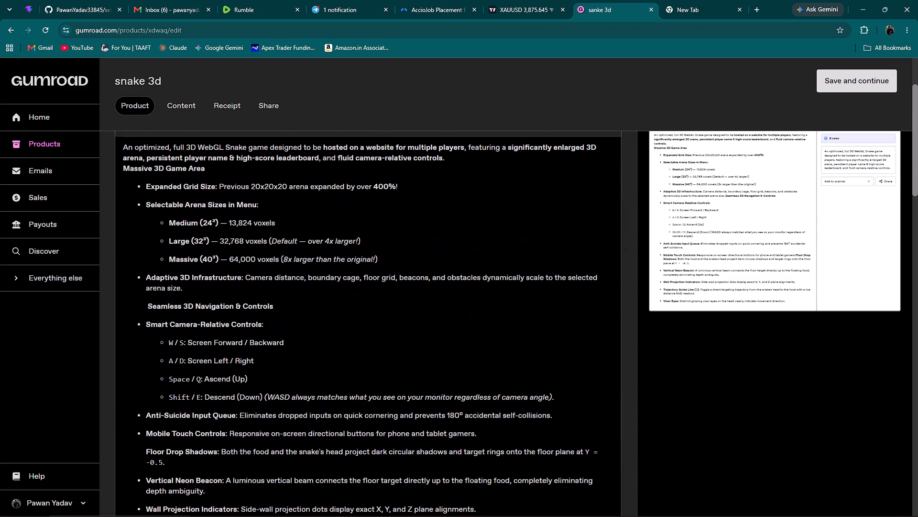
pyautogui.scroll(1, 458, 289)
pyautogui.scroll(-5, 458, 289)
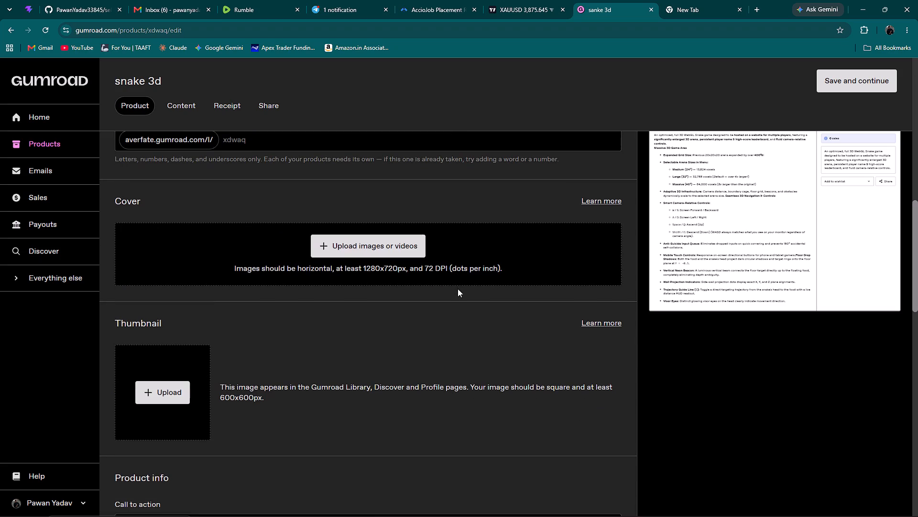
pyautogui.click(186, 109)
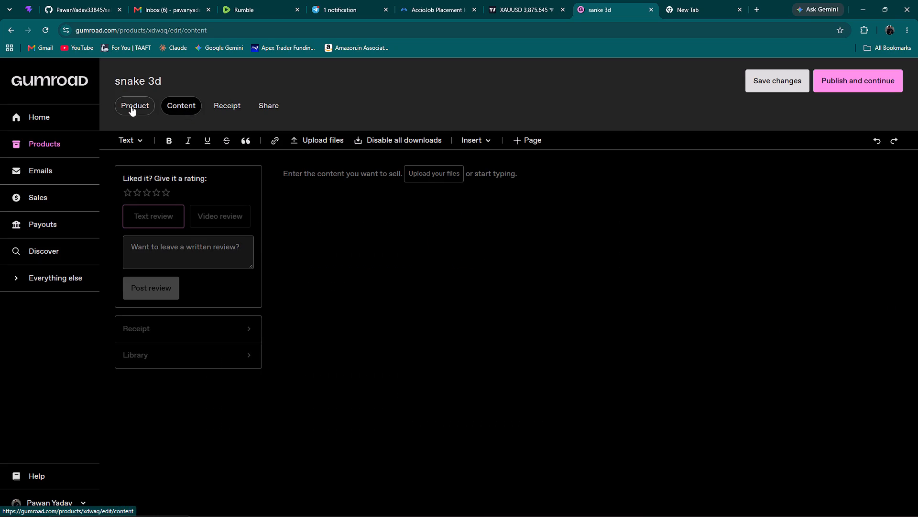
pyautogui.click(129, 105)
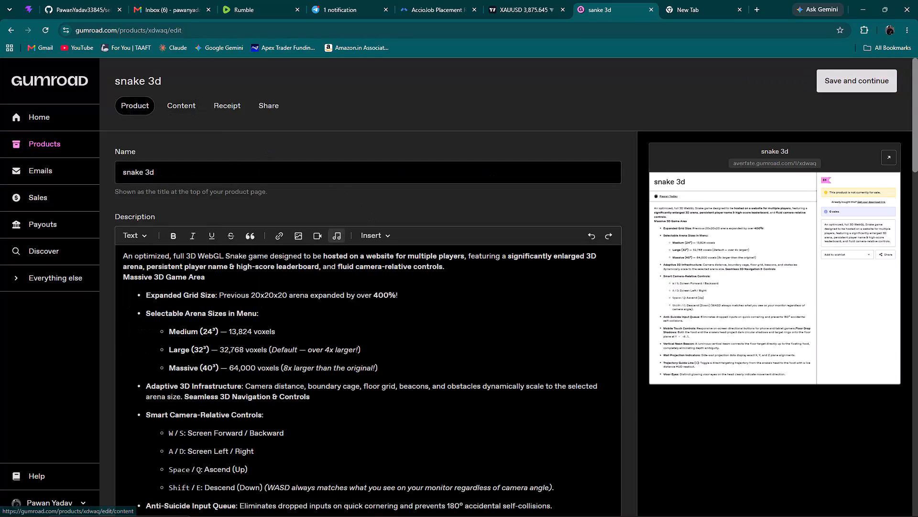
# Open the live demo of the snake3d repository from the GitHub portfolio page.
pyautogui.scroll(-6, 328, 289)
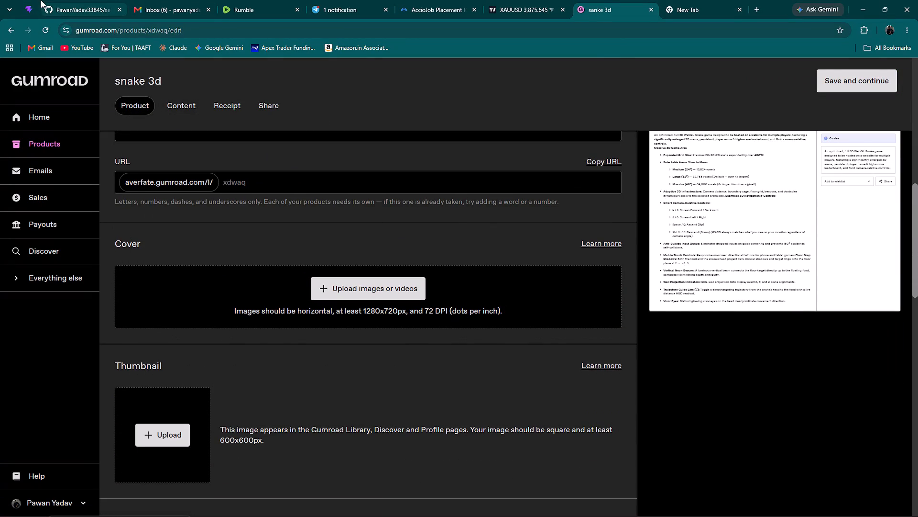
pyautogui.click(22, 0)
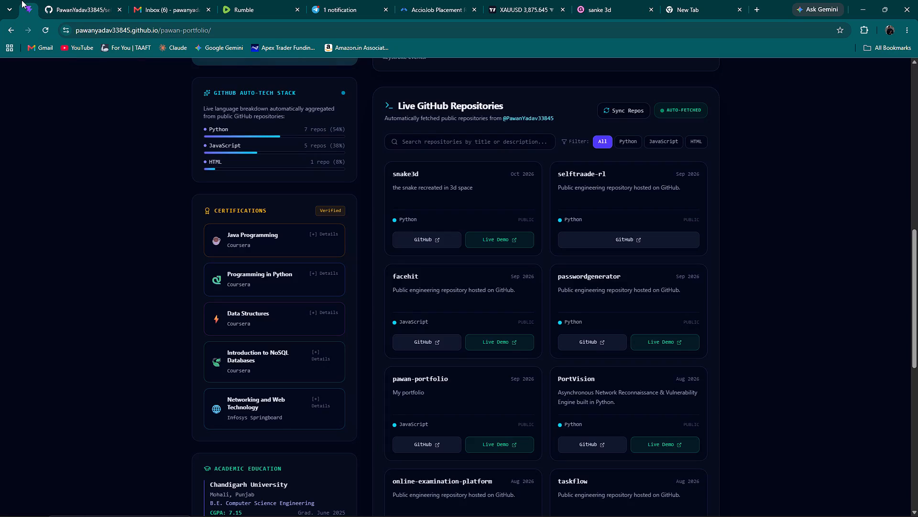
pyautogui.click(494, 239)
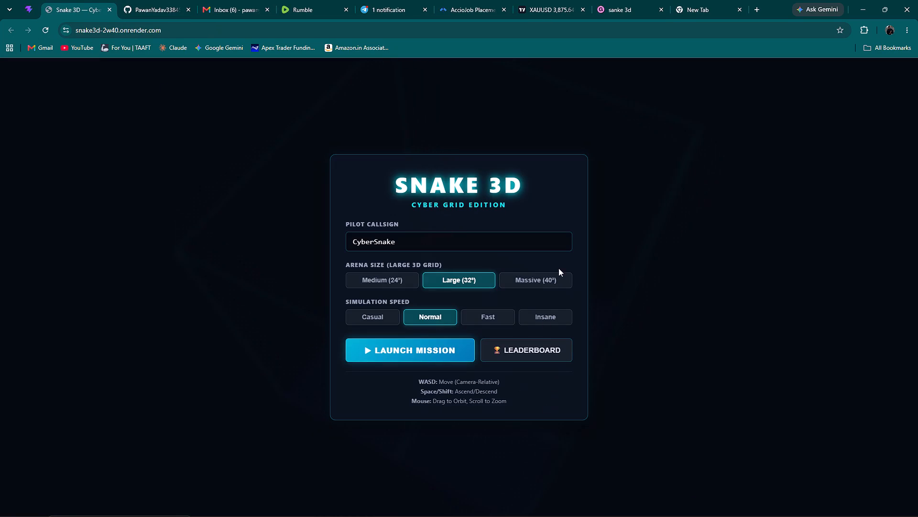
# Capture a wide rectangular screenshot of the Snake 3D start screen, with its mission setup card in the middle.
pyautogui.press('shift+super+s')
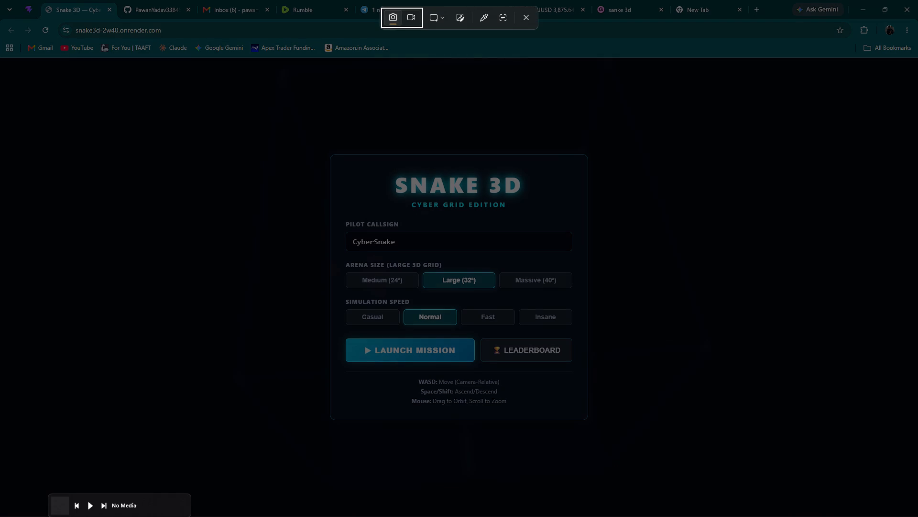
pyautogui.moveTo(76, 73); pyautogui.dragTo(857, 483)
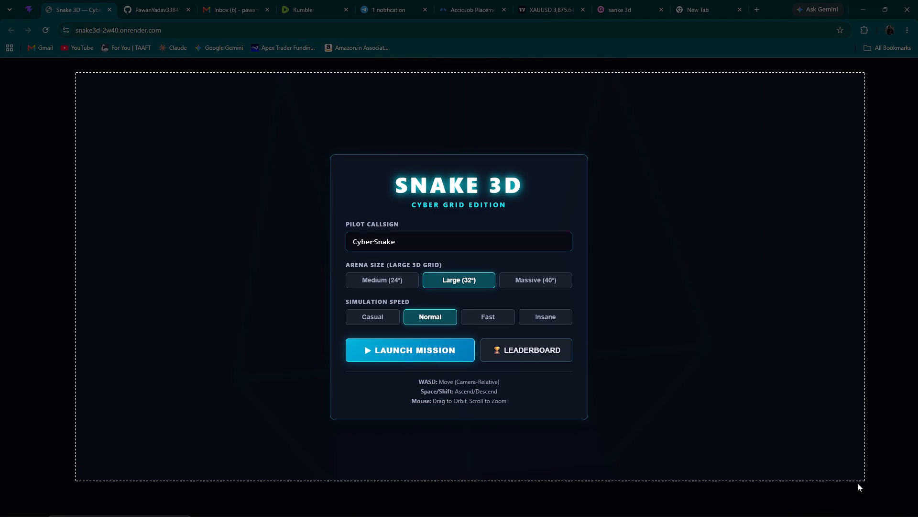
pyautogui.moveTo(857, 483); pyautogui.dragTo(854, 485)
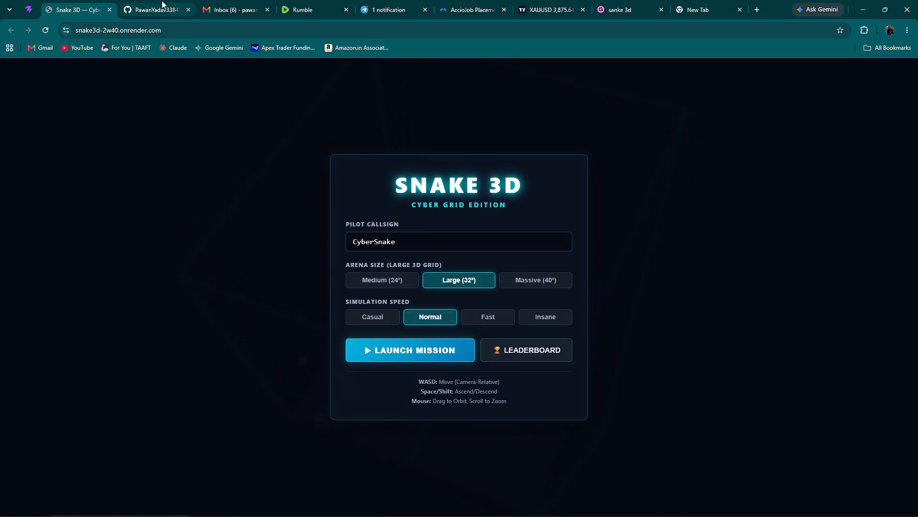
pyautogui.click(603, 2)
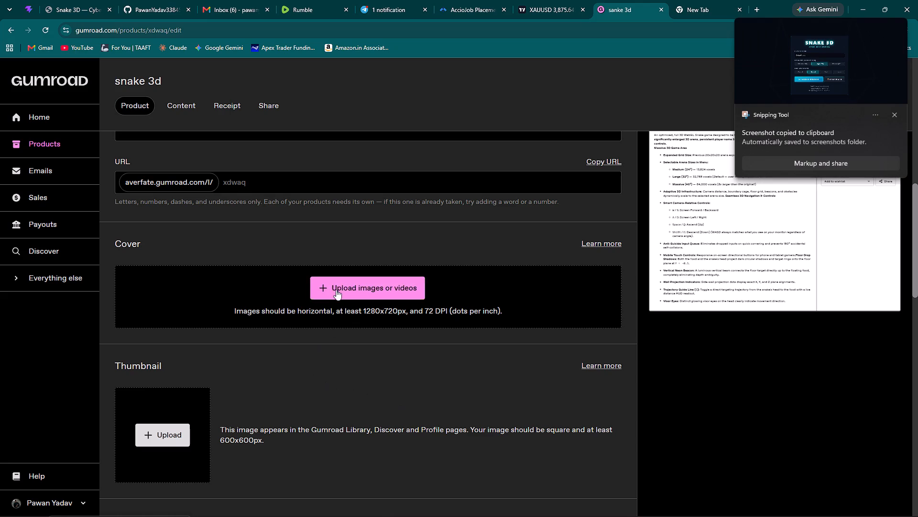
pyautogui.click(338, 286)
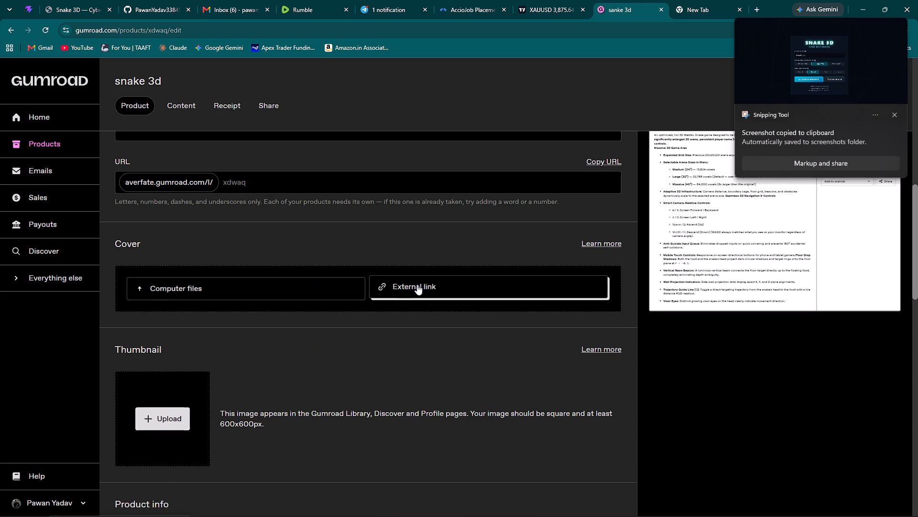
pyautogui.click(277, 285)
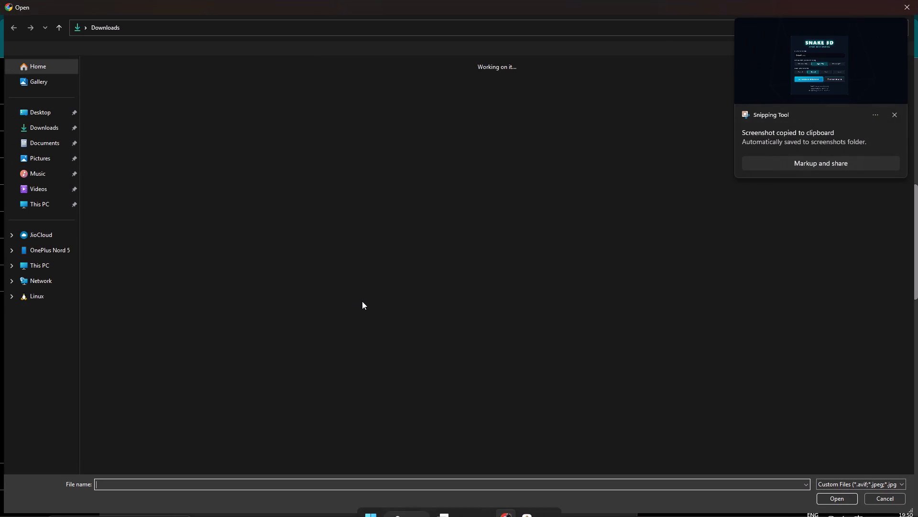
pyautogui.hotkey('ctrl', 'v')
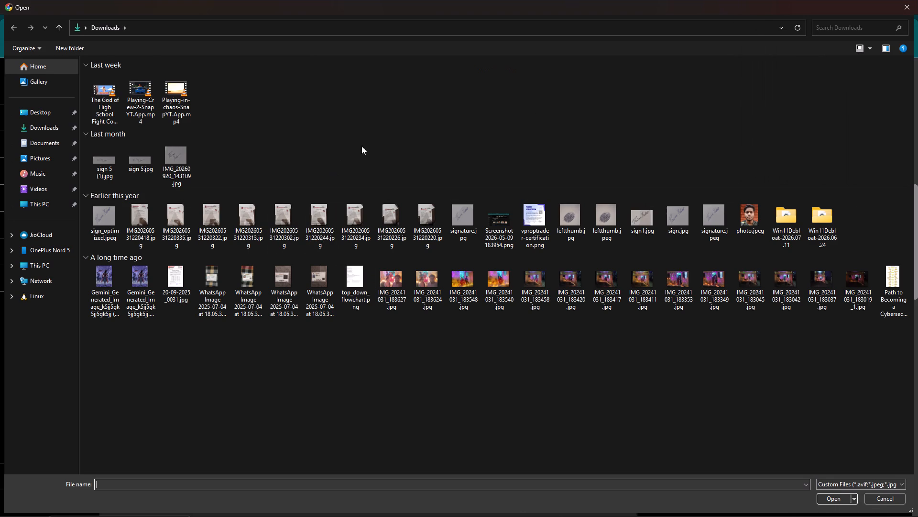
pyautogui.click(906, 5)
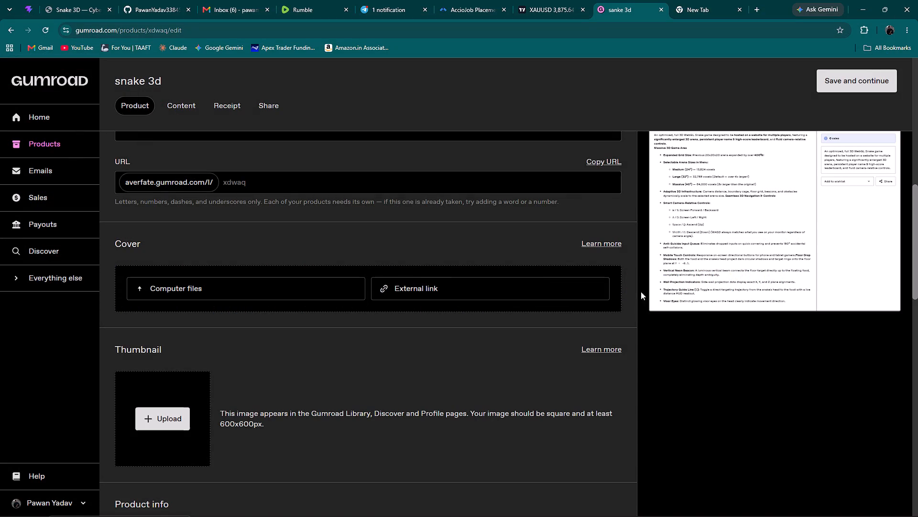
# Open the captured start-screen image in Snipping Tool, save it as PNG named "snake 1" in the Screenshots folder, and close the tool.
pyautogui.click(905, 509)
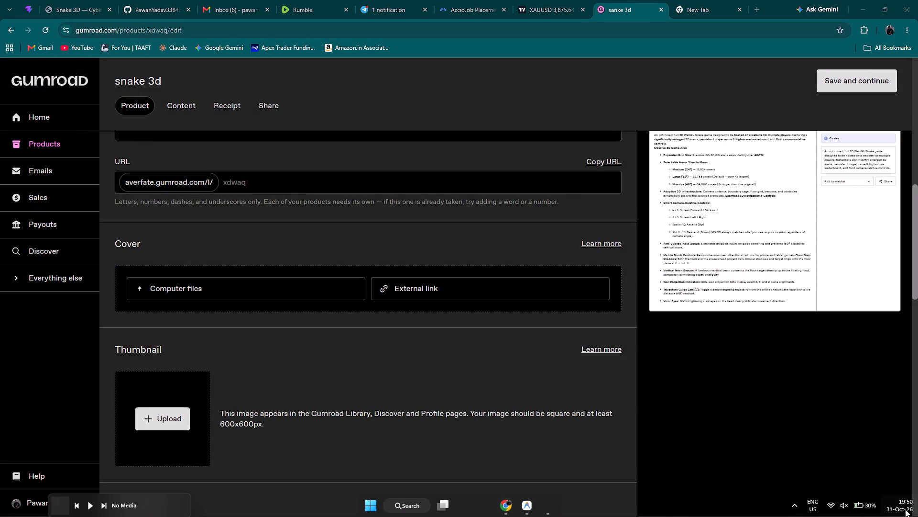
pyautogui.click(830, 87)
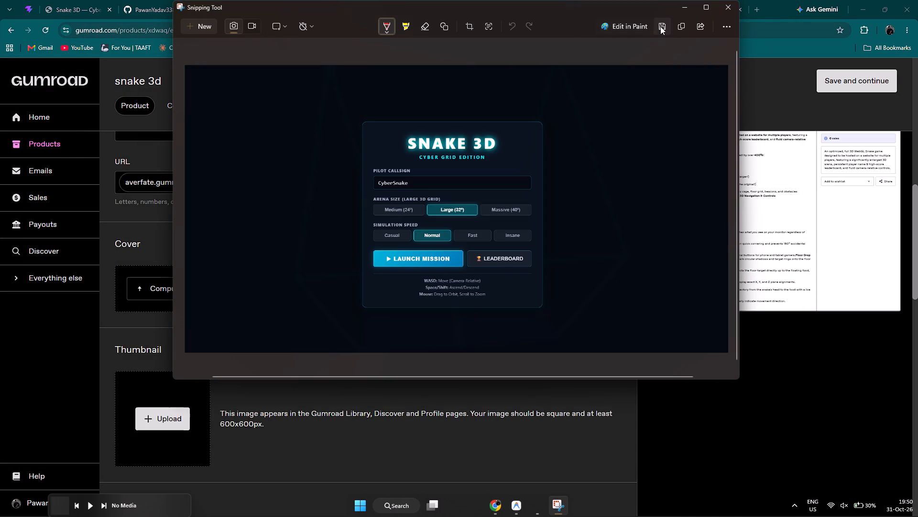
pyautogui.click(668, 26)
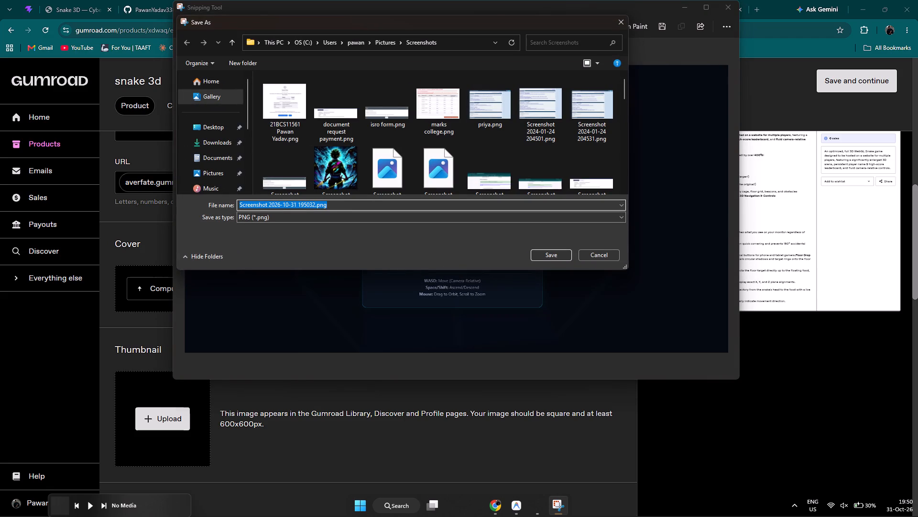
pyautogui.click(337, 202)
pyautogui.click(337, 202)
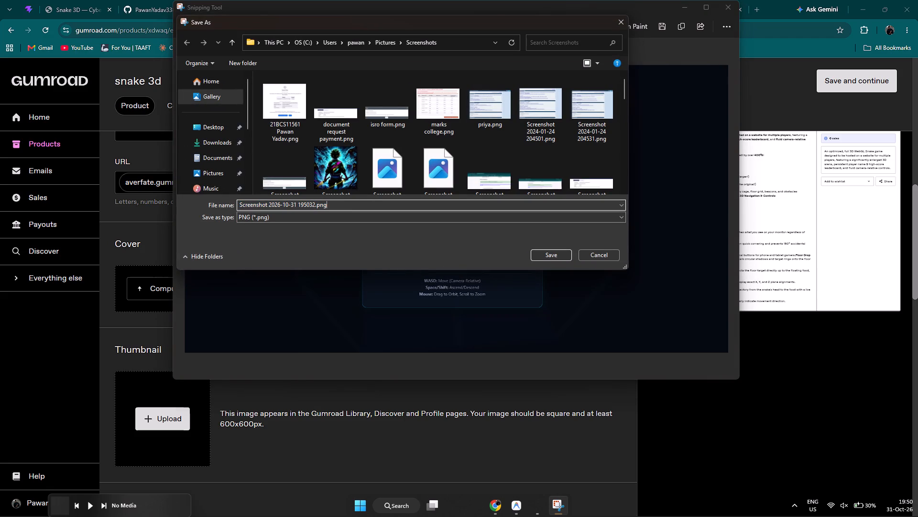
pyautogui.press('BackSpace')
pyautogui.press('BackSpace')
pyautogui.press('BackSpace')
pyautogui.press('BackSpace')
pyautogui.press('BackSpace')
pyautogui.press('BackSpace')
pyautogui.press('BackSpace')
pyautogui.press('BackSpace')
pyautogui.press('BackSpace')
pyautogui.press('BackSpace')
pyautogui.press('BackSpace')
pyautogui.press('BackSpace')
pyautogui.press('BackSpace')
pyautogui.press('BackSpace')
pyautogui.press('BackSpace')
pyautogui.press('BackSpace')
pyautogui.press('BackSpace')
pyautogui.press('BackSpace')
pyautogui.press('BackSpace')
pyautogui.press('BackSpace')
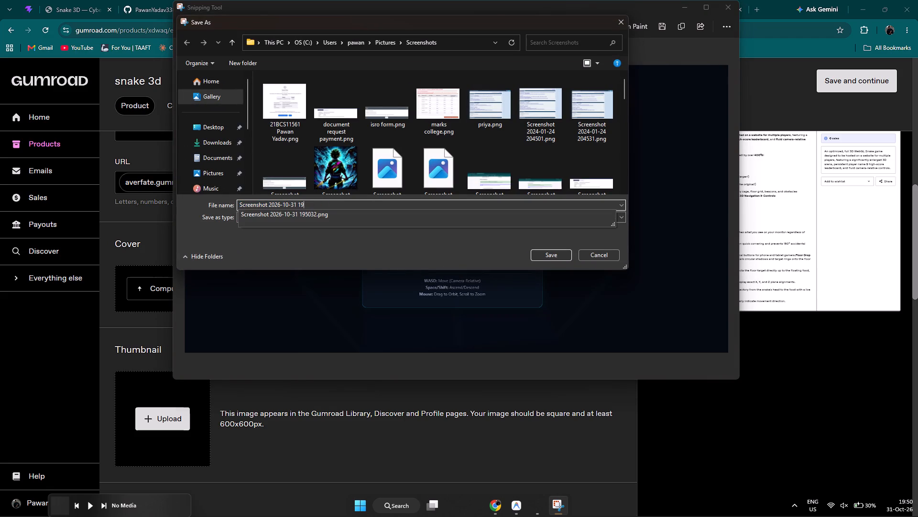
pyautogui.write('sanke')
pyautogui.press('space')
pyautogui.press('BackSpace')
pyautogui.press('BackSpace')
pyautogui.press('BackSpace')
pyautogui.press('BackSpace')
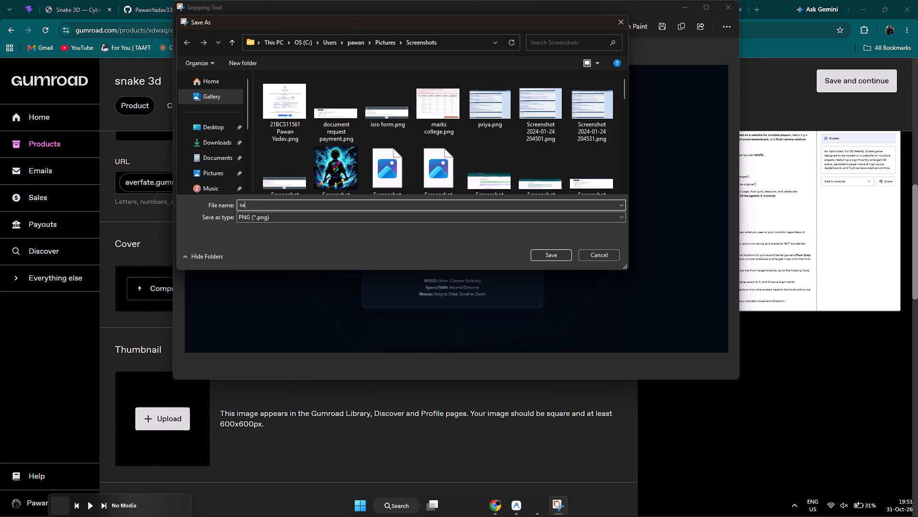
pyautogui.press('BackSpace')
pyautogui.write('nak')
pyautogui.press('space')
pyautogui.press('BackSpace')
pyautogui.write('e 1')
pyautogui.press('Return')
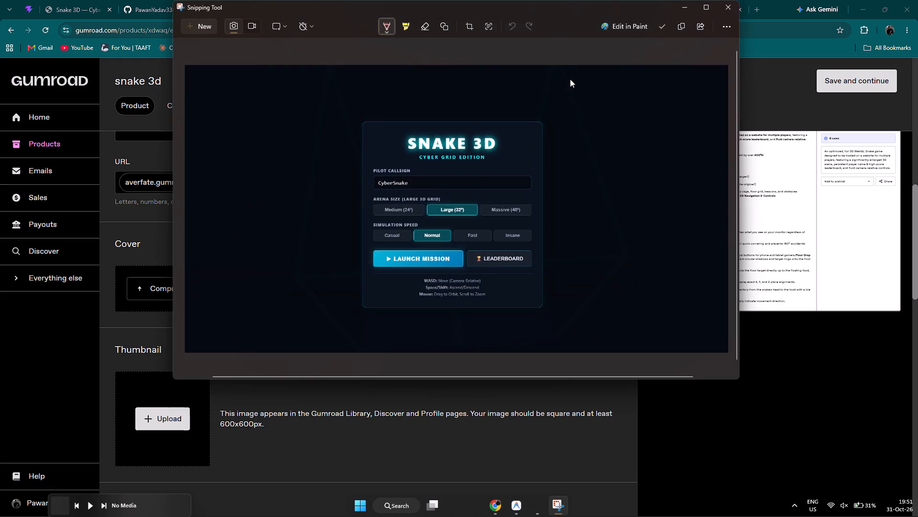
pyautogui.click(721, 4)
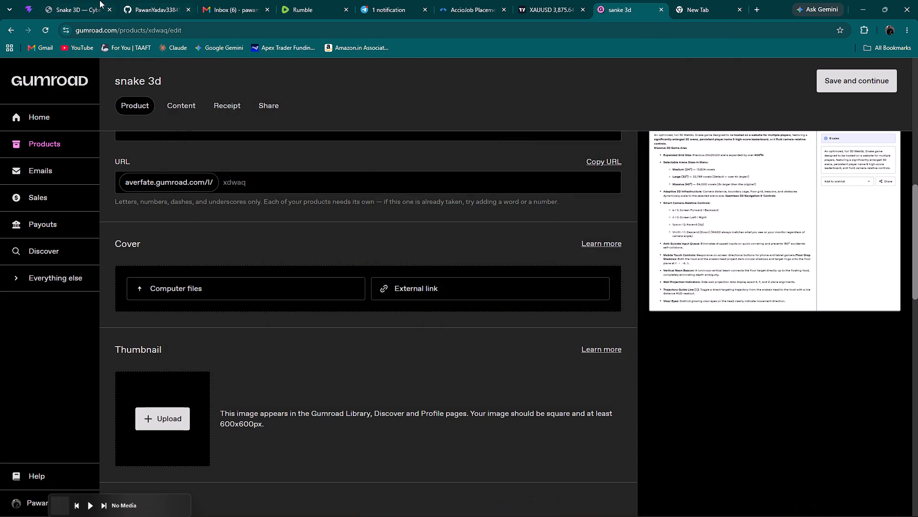
# Launch a Snake 3D mission at Casual speed and capture a full-width rectangular screenshot of the gameplay arena with its score display.
pyautogui.click(96, 0)
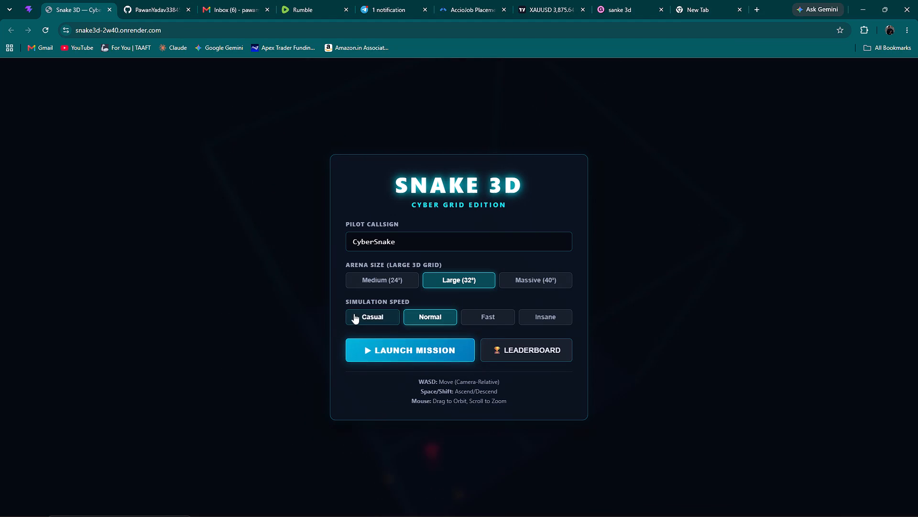
pyautogui.click(354, 314)
pyautogui.click(394, 351)
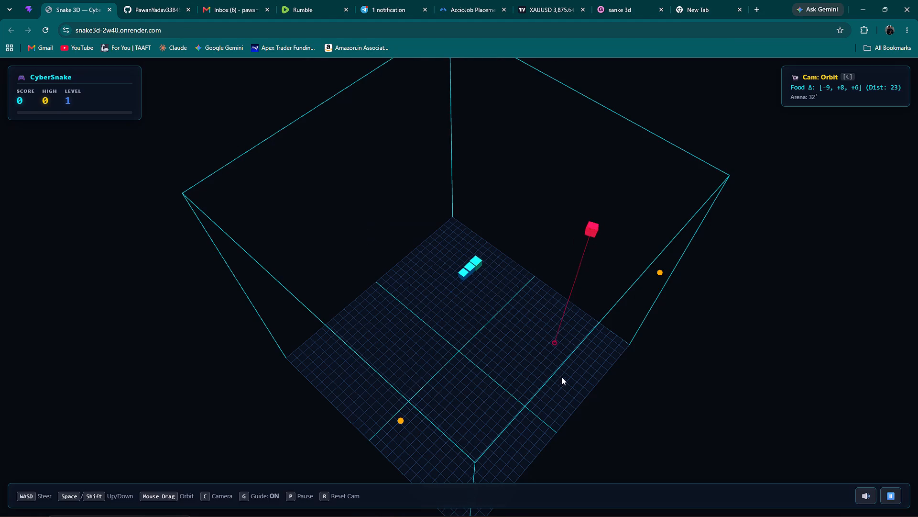
pyautogui.press('shift+super+s')
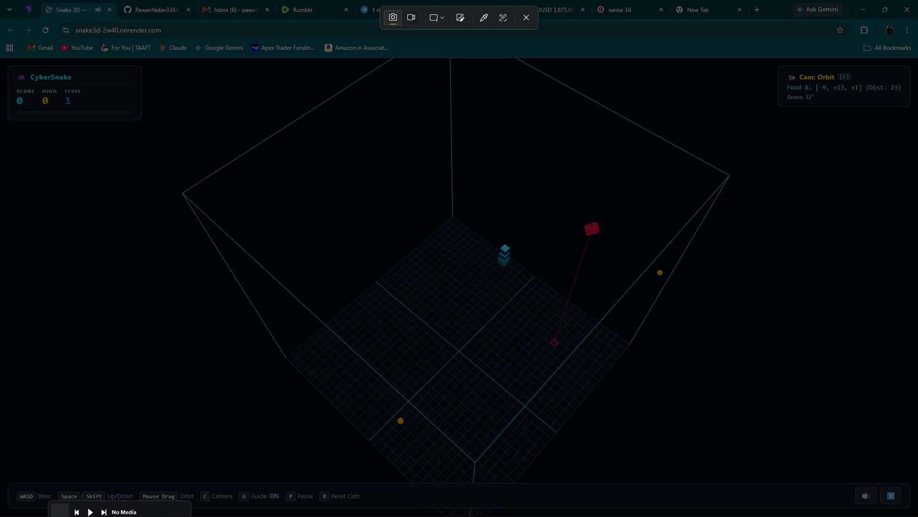
pyautogui.moveTo(5, 62); pyautogui.dragTo(917, 495)
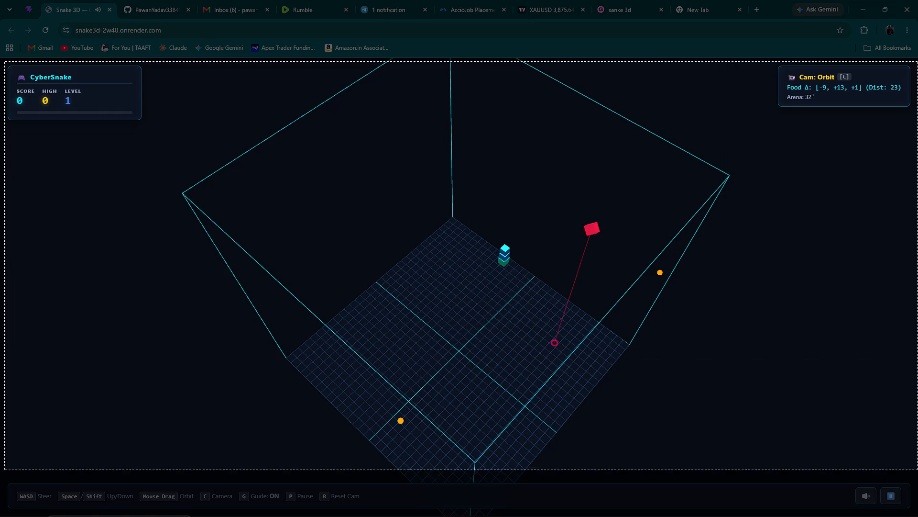
pyautogui.moveTo(917, 495); pyautogui.dragTo(917, 516)
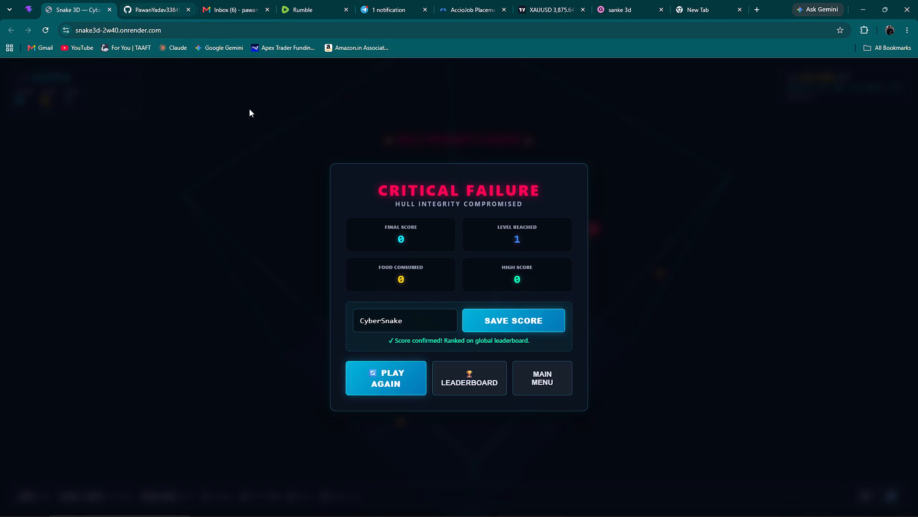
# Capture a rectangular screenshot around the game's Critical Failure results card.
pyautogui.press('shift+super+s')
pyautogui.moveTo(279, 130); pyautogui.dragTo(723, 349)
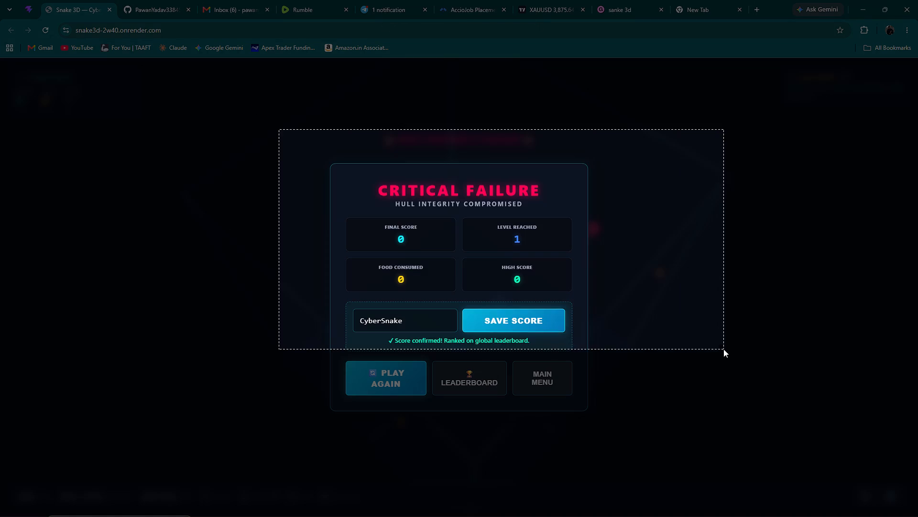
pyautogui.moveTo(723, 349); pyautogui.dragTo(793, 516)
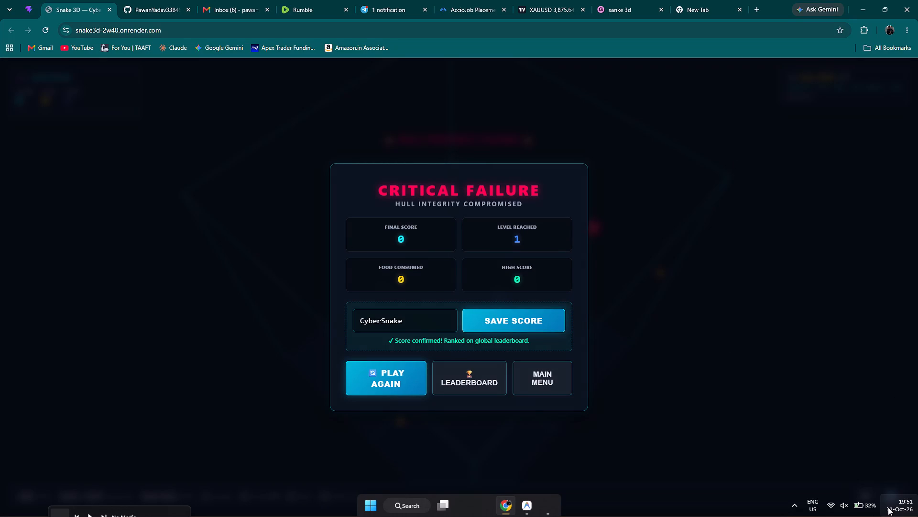
# Open the notification center, dismiss the Antigravity notifications, and return to the game.
pyautogui.click(888, 507)
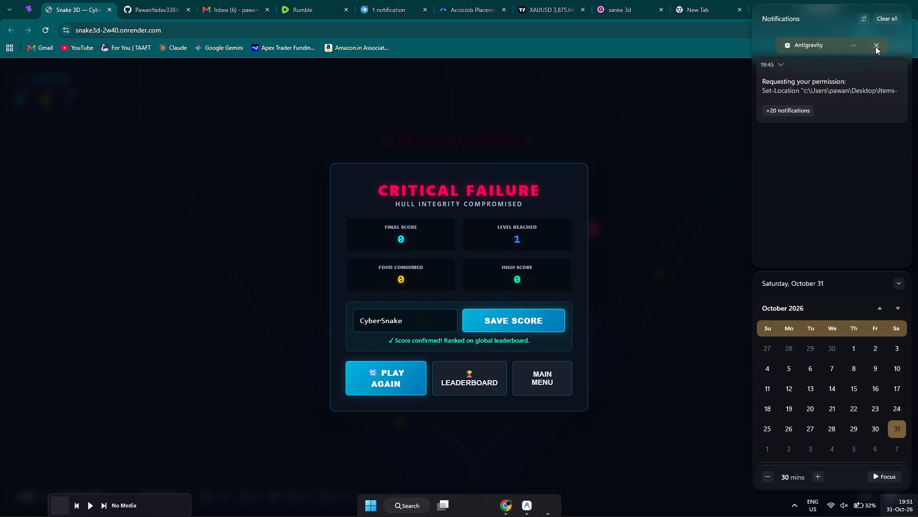
pyautogui.click(875, 46)
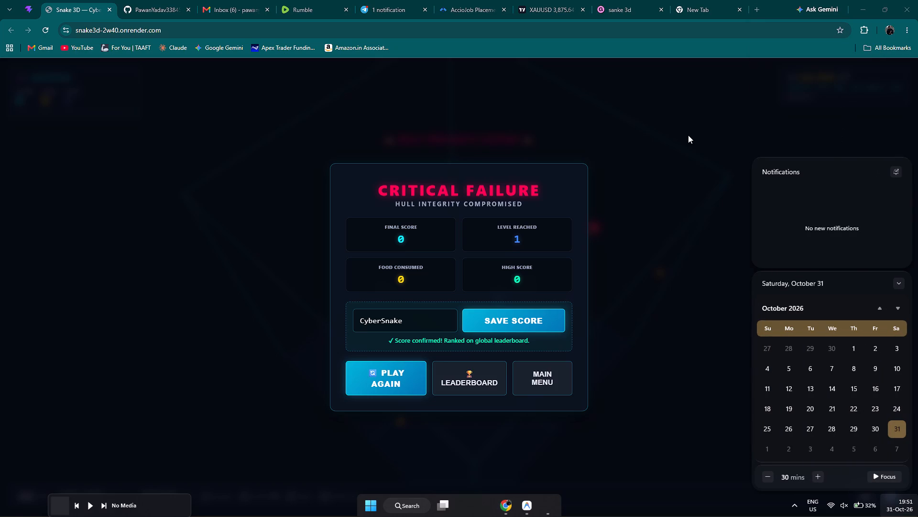
pyautogui.click(659, 237)
# Retake rectangular screenshots of the Critical Failure results card, leaving a dark margin around it.
pyautogui.press('shift+super+s')
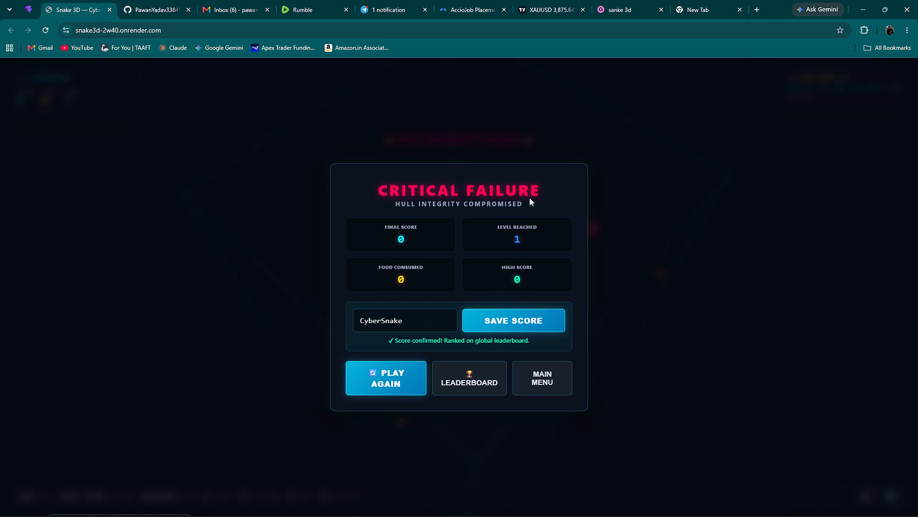
pyautogui.moveTo(273, 138); pyautogui.dragTo(760, 444)
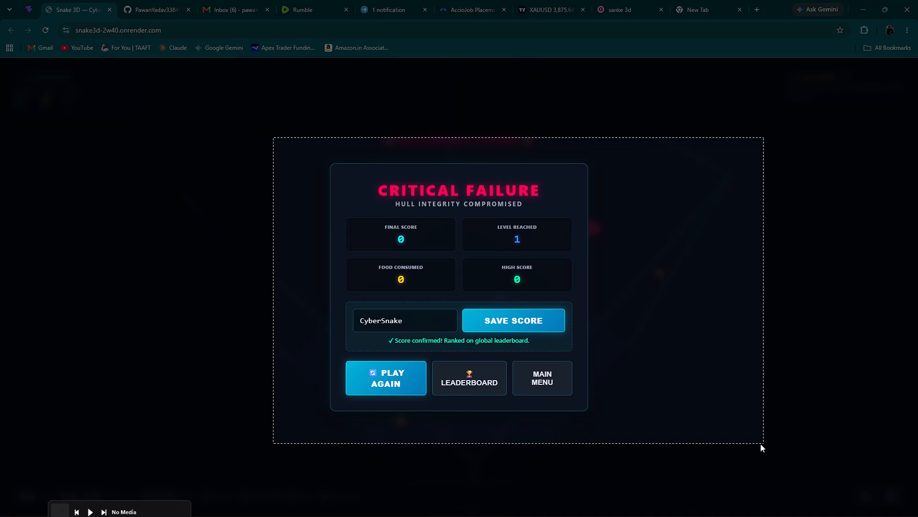
pyautogui.moveTo(760, 444); pyautogui.dragTo(686, 444)
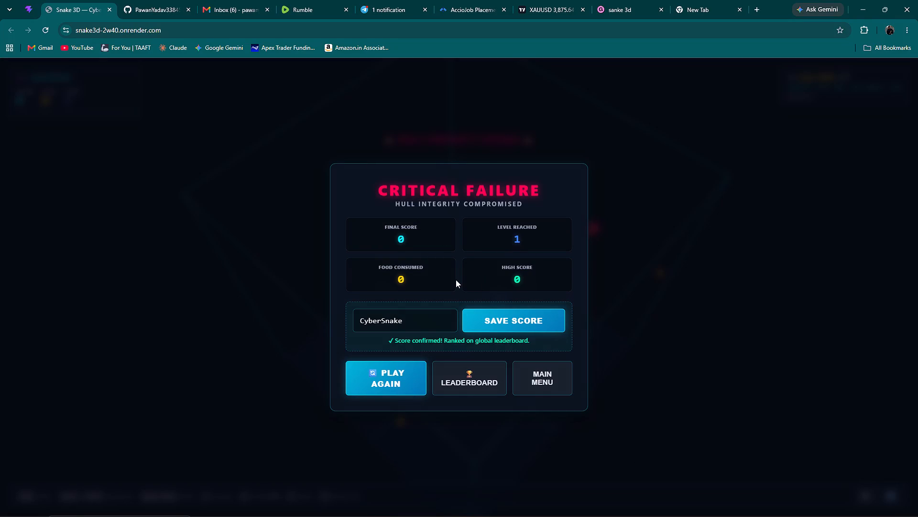
pyautogui.press('shift+super+s')
pyautogui.moveTo(239, 102); pyautogui.dragTo(282, 120)
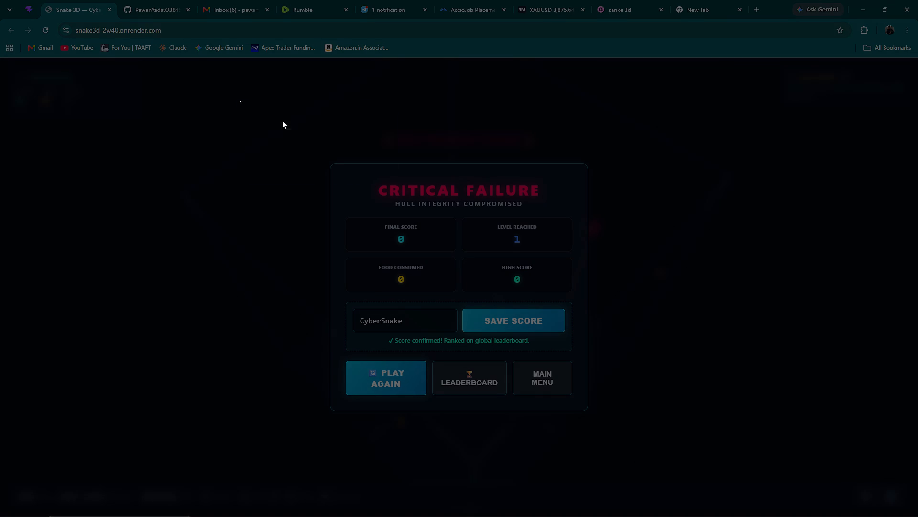
pyautogui.moveTo(282, 120); pyautogui.dragTo(715, 516)
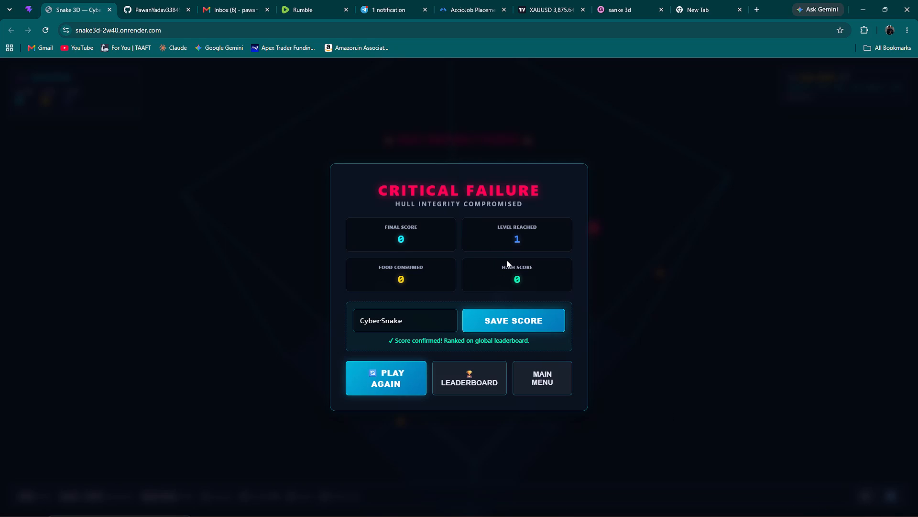
pyautogui.press('Print')
pyautogui.press('Print')
pyautogui.moveTo(283, 122); pyautogui.dragTo(648, 447)
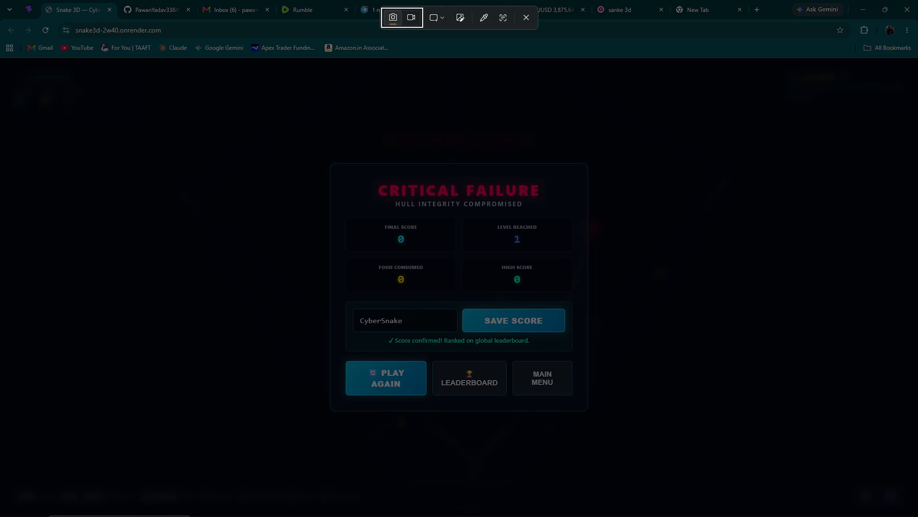
# Switch Snipping Tool to video capture in Window mode, select the browser window showing the game, and start recording.
pyautogui.click(414, 16)
pyautogui.click(415, 18)
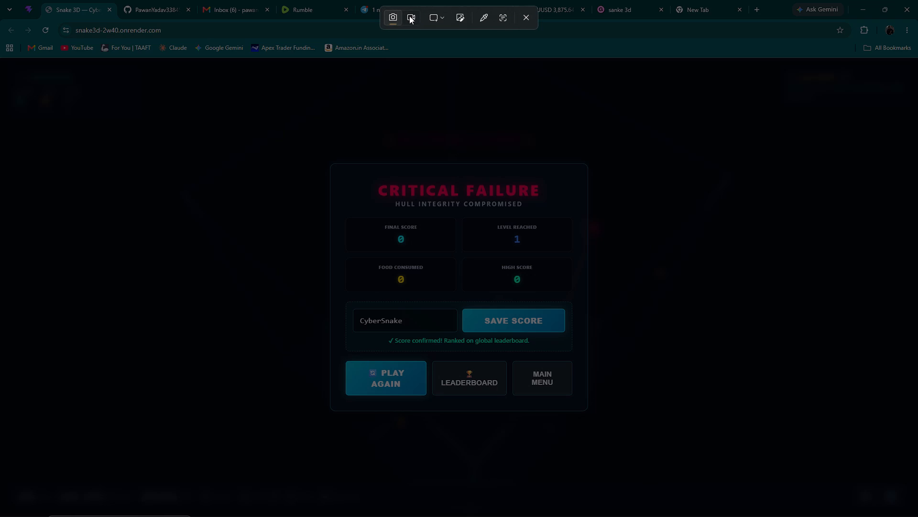
pyautogui.click(409, 16)
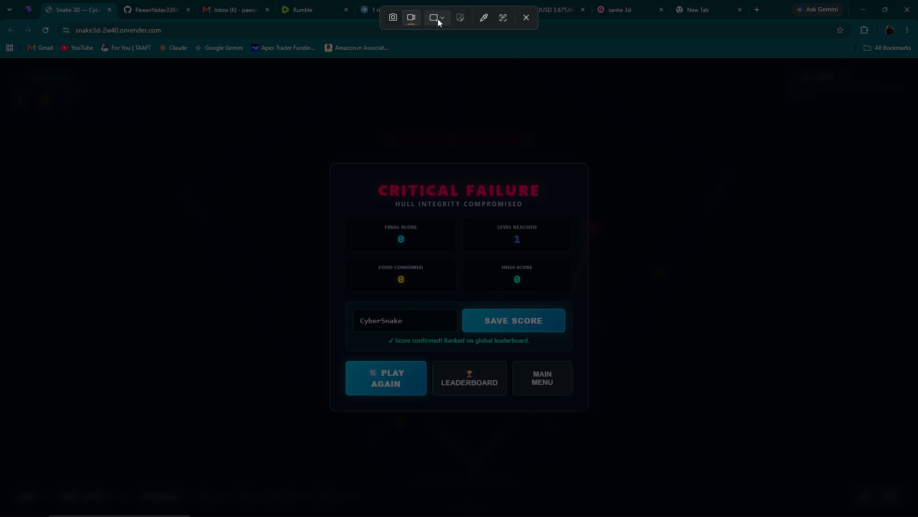
pyautogui.click(437, 19)
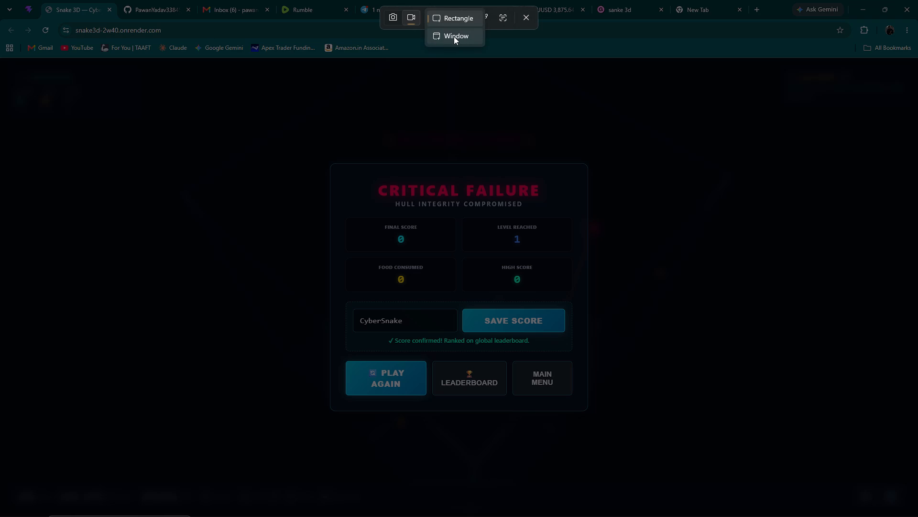
pyautogui.click(454, 36)
pyautogui.moveTo(247, 98); pyautogui.dragTo(275, 111)
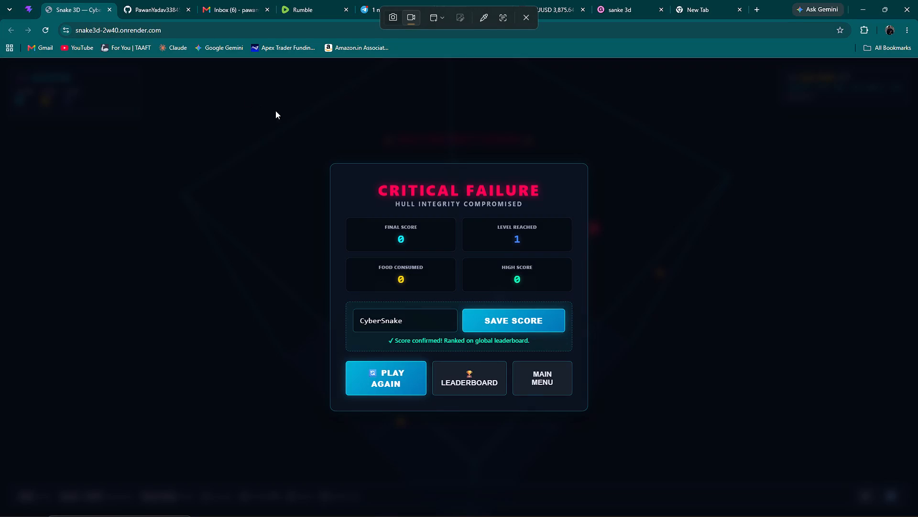
pyautogui.moveTo(275, 111); pyautogui.dragTo(578, 328)
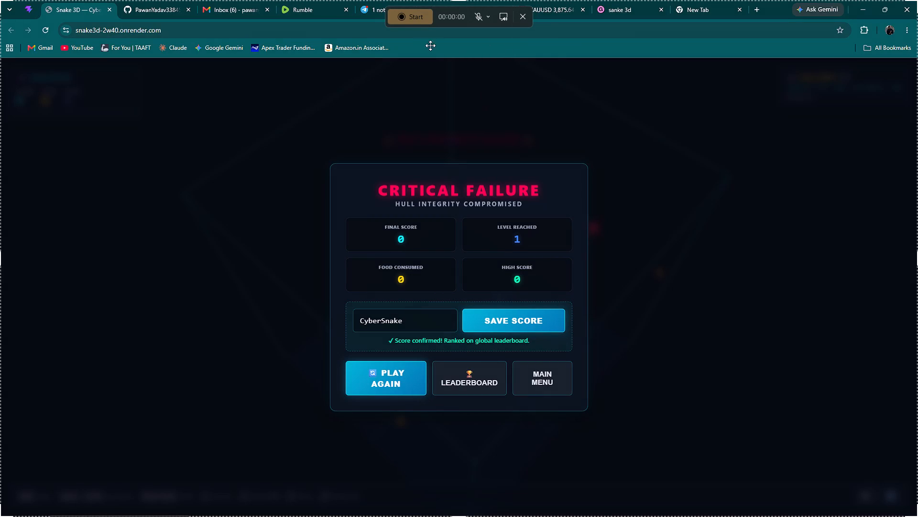
pyautogui.click(403, 20)
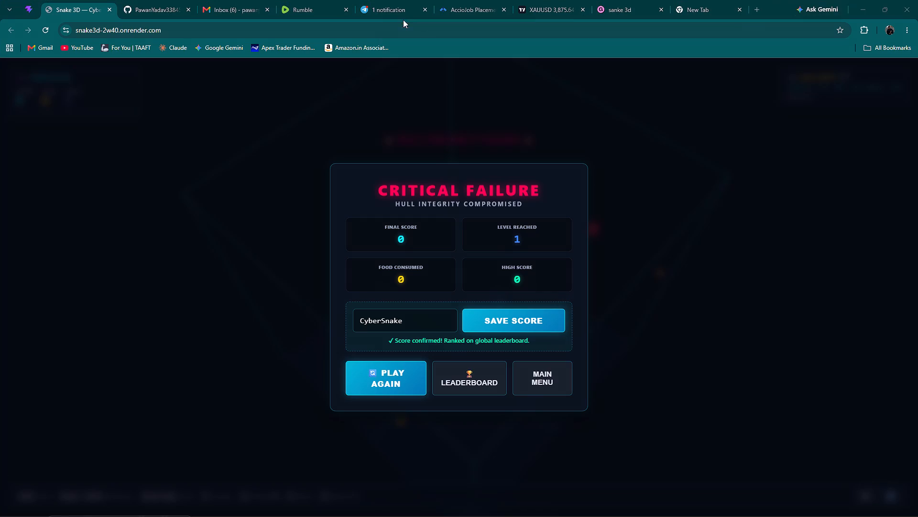
# Start another round, close the game's tab, and reopen the snake3d live demo from the portfolio page.
pyautogui.click(369, 379)
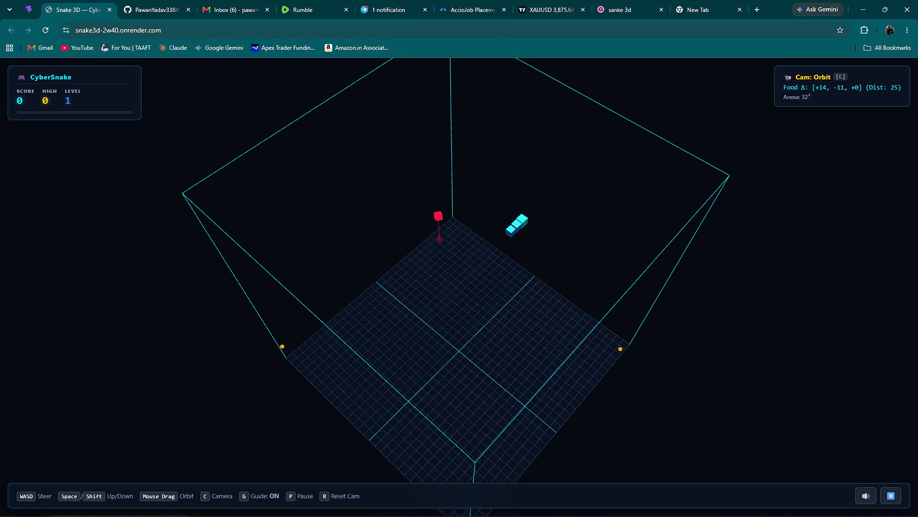
pyautogui.click(109, 11)
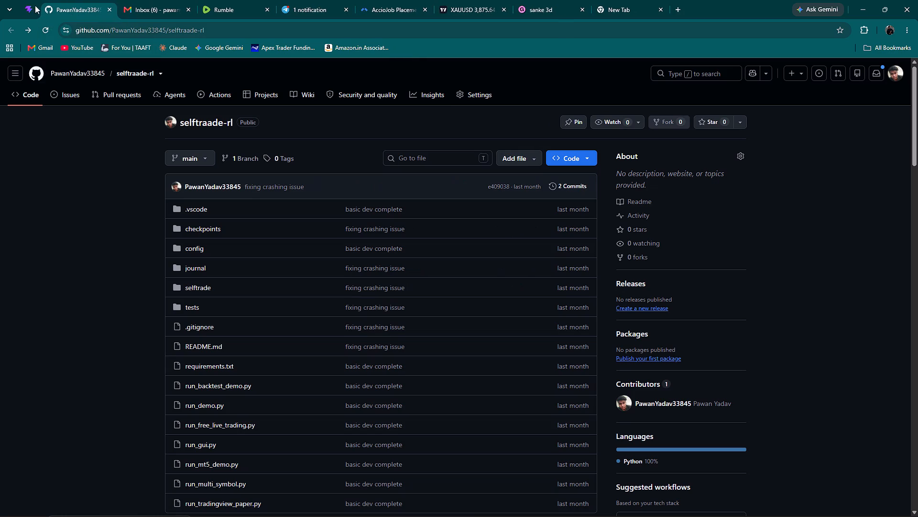
pyautogui.click(31, 2)
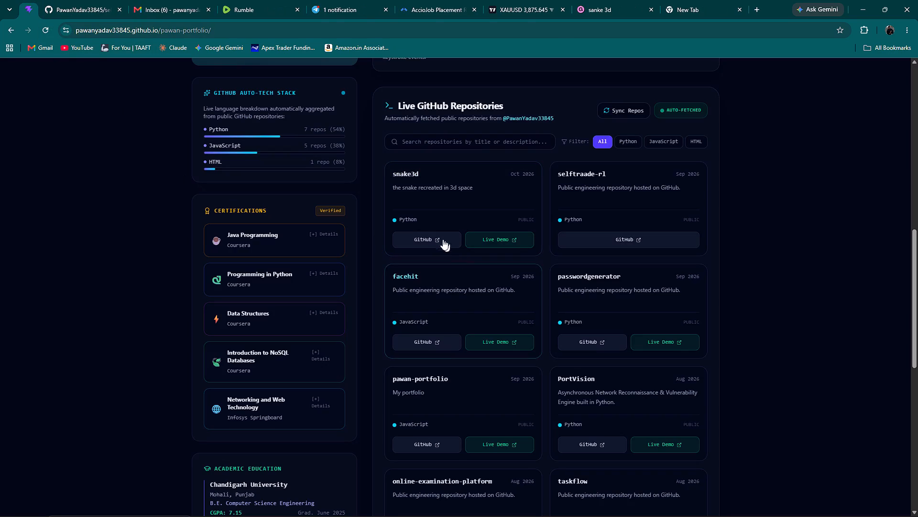
pyautogui.click(482, 244)
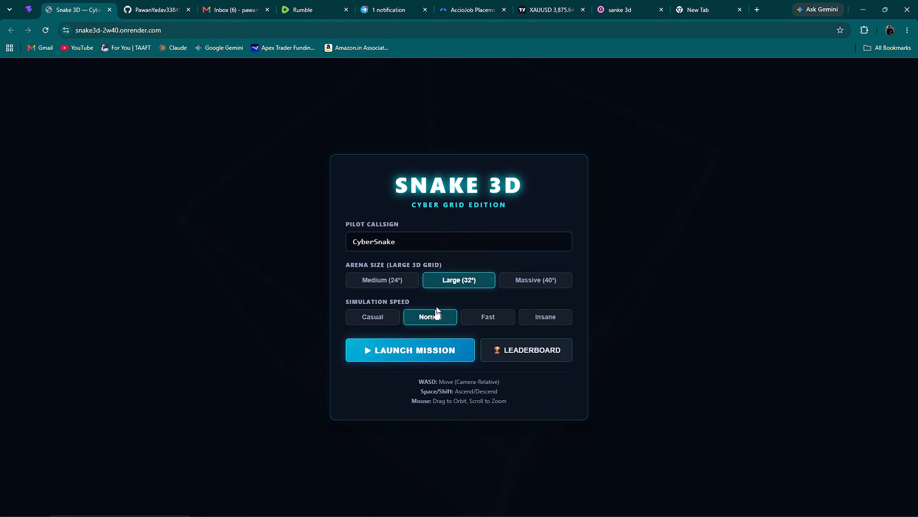
# Launch a mission in the Large arena at Normal speed and steer the snake until the round ends.
pyautogui.click(403, 348)
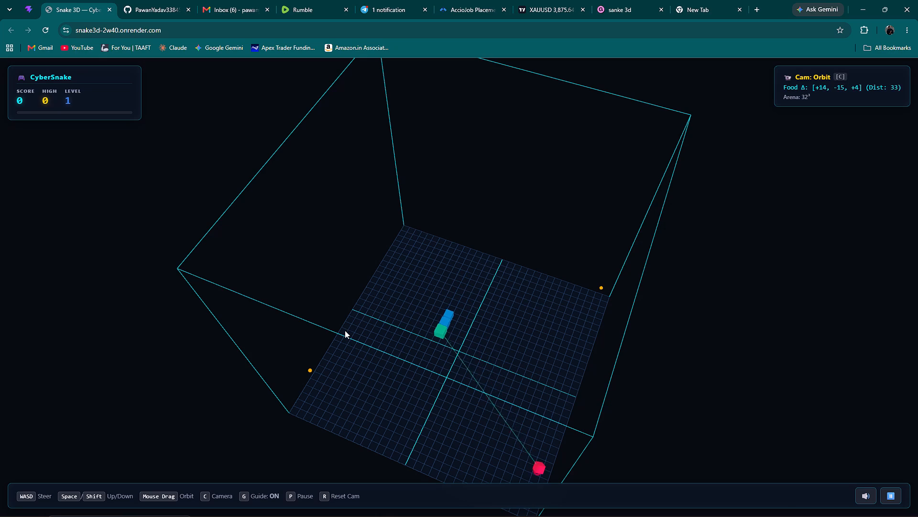
pyautogui.press('Up')
pyautogui.press('Down')
pyautogui.press('Left')
pyautogui.press('Up')
pyautogui.press('Up')
pyautogui.press('q')
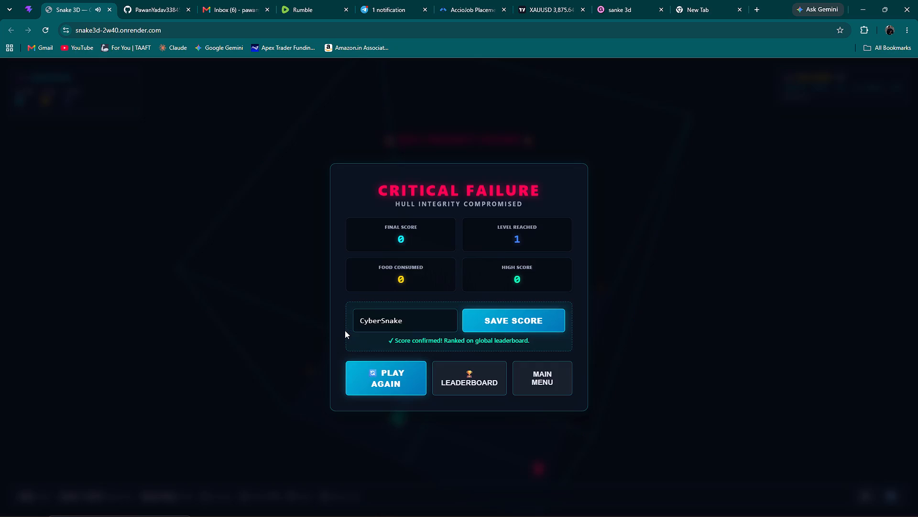
# Play a second round, steering the snake around the arena toward the red food until the round ends.
pyautogui.click(381, 387)
pyautogui.write('wwwq')
pyautogui.press('s')
pyautogui.press('Down')
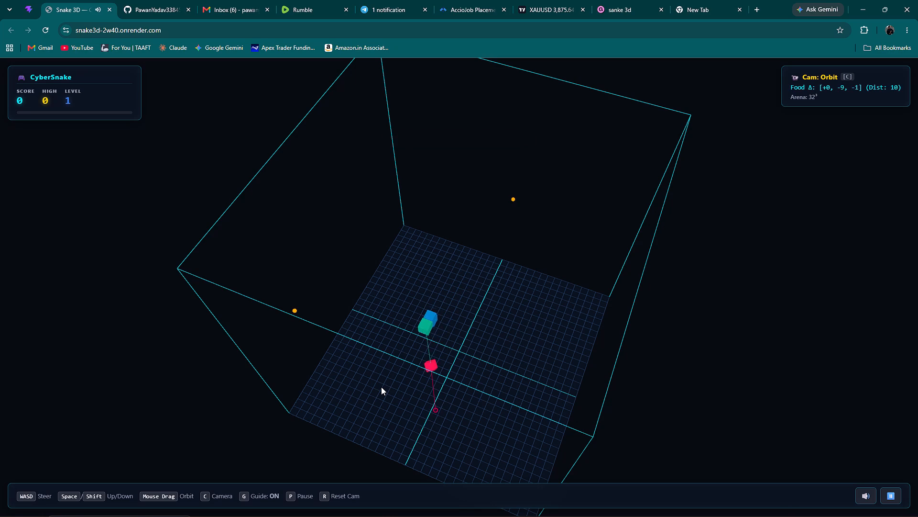
pyautogui.press('Right')
pyautogui.write('asdwasdwewedsadasd')
pyautogui.press('Down')
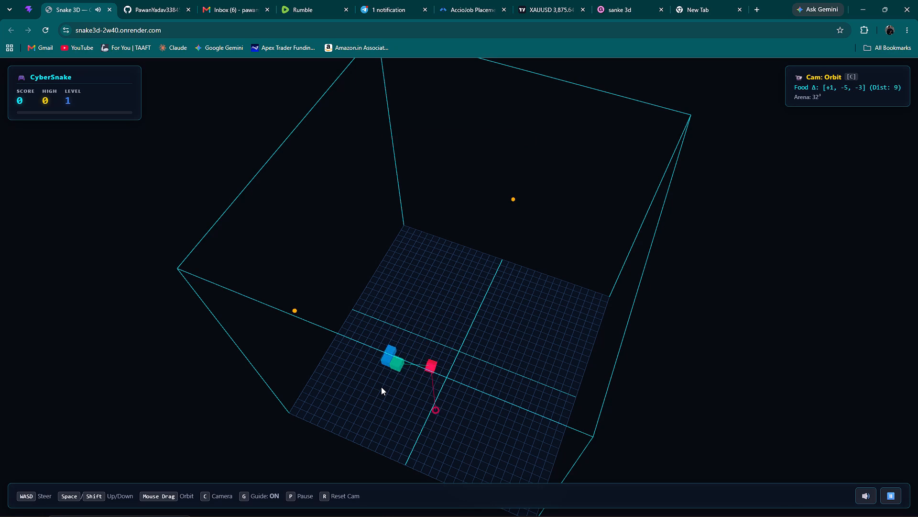
pyautogui.press('w')
pyautogui.press('Right')
pyautogui.press('Left')
pyautogui.press('Up')
pyautogui.press('a')
pyautogui.press('Left')
pyautogui.press('e')
pyautogui.press('Right')
pyautogui.press('Down')
pyautogui.write('asdwaedewdasd')
pyautogui.hscroll(1, 381, 387)
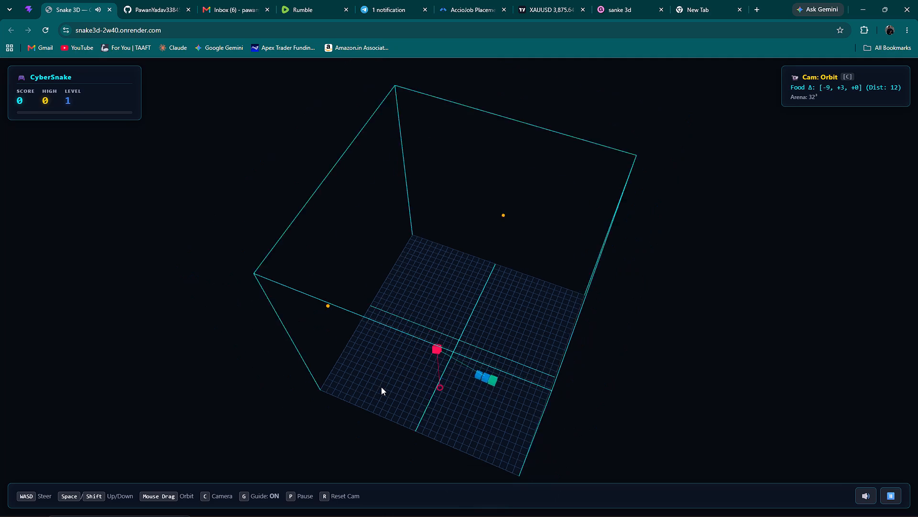
pyautogui.hscroll(2, 381, 387)
pyautogui.hscroll(-2, 381, 387)
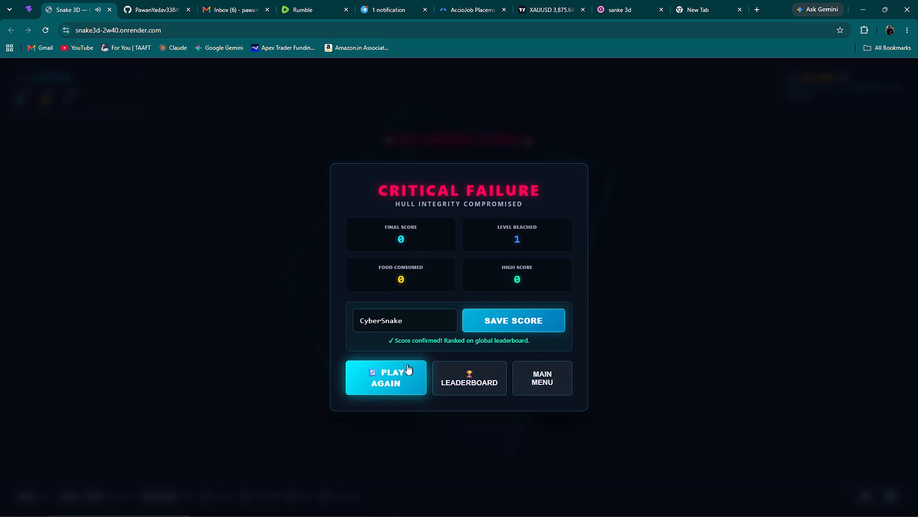
# Replay the mission, orbiting the arena view and steering the snake toward the red food until the round ends.
pyautogui.click(395, 374)
pyautogui.moveTo(511, 353); pyautogui.dragTo(455, 237)
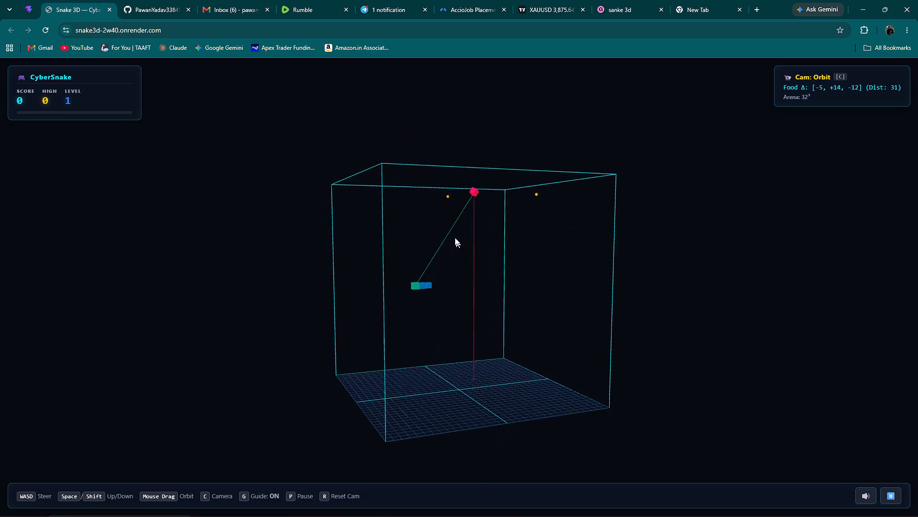
pyautogui.moveTo(455, 237); pyautogui.dragTo(449, 227)
pyautogui.write('wdwawd')
pyautogui.press('q')
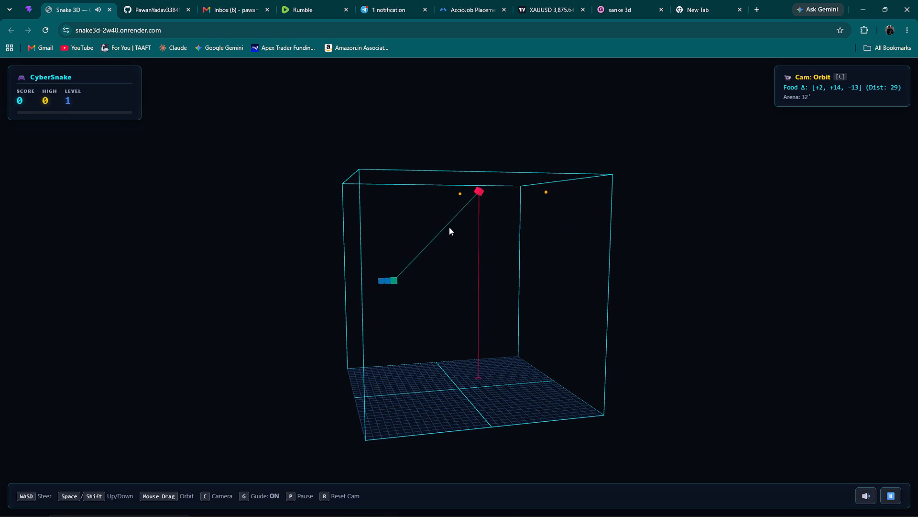
pyautogui.press('d')
pyautogui.press('d')
pyautogui.press('d')
pyautogui.press('d')
pyautogui.press('d')
pyautogui.press('d')
pyautogui.press('d')
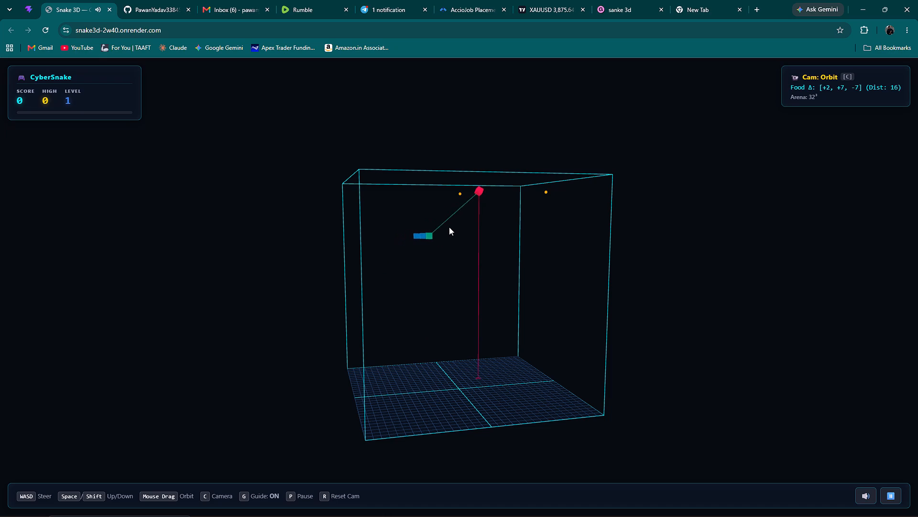
pyautogui.write('saswdasda')
pyautogui.write('sa')
pyautogui.write('ad')
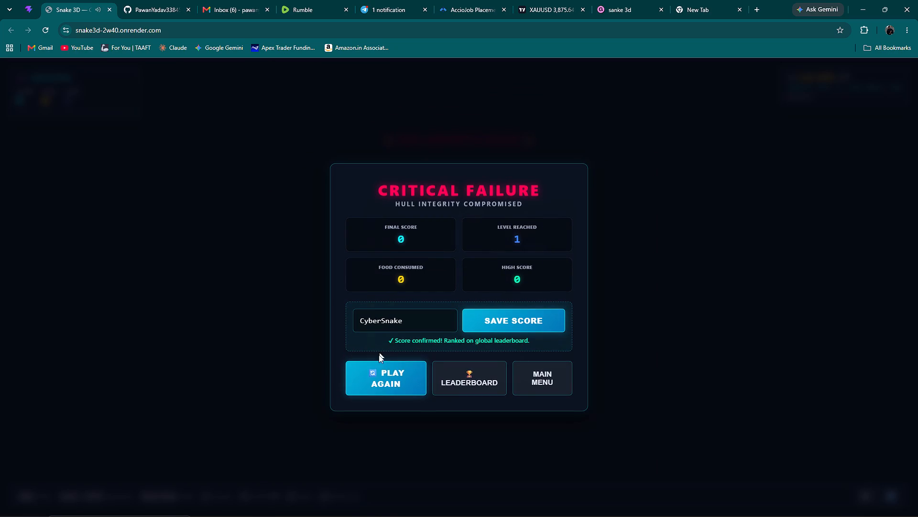
# Play one more round, steering the snake toward the red food until the round ends.
pyautogui.click(408, 370)
pyautogui.write('asdsasa')
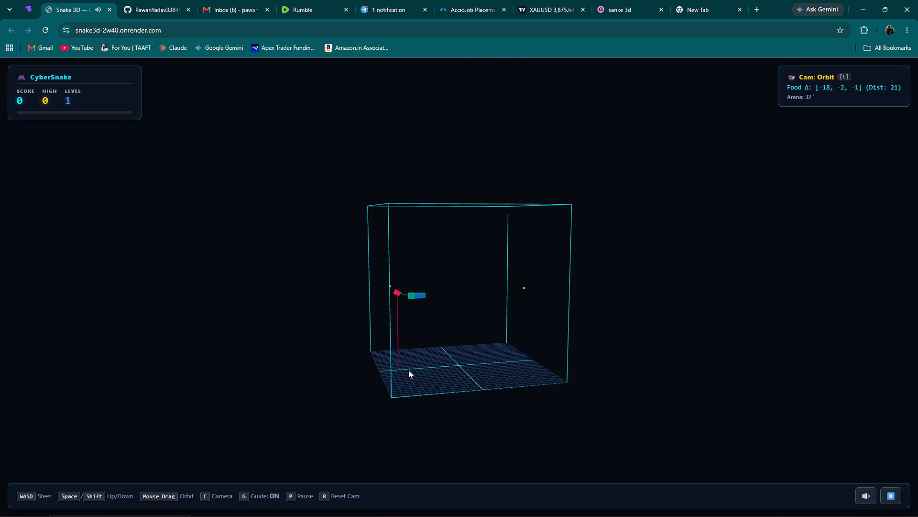
pyautogui.write('wdawaaawd')
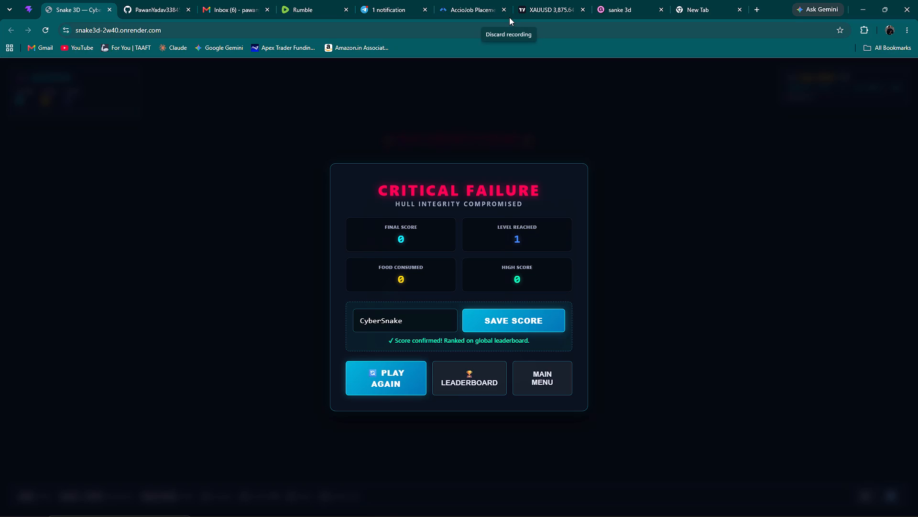
# Stop the Snipping Tool screen recording of the game and keep the captured video.
pyautogui.click(408, 15)
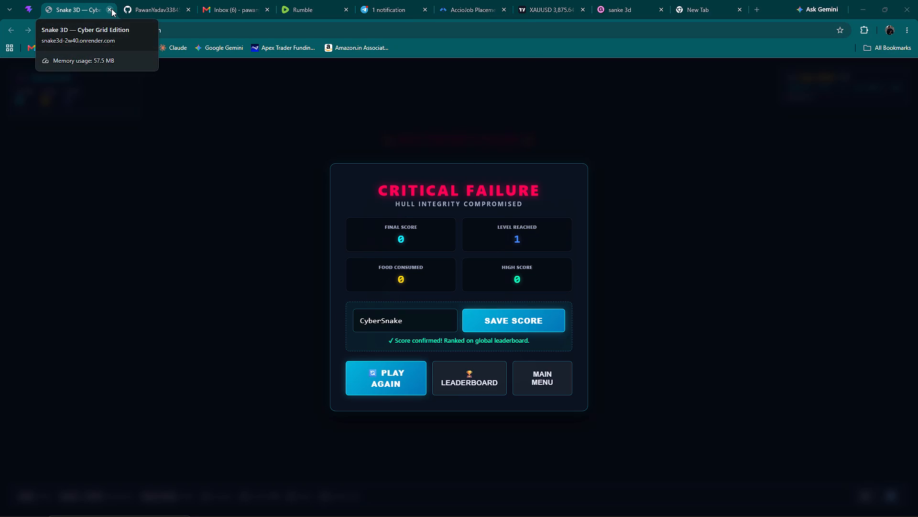
pyautogui.click(495, 17)
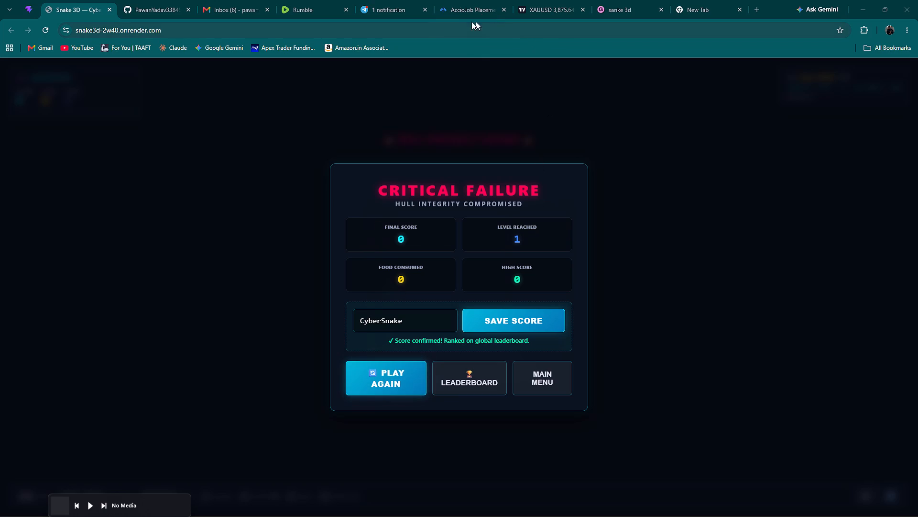
pyautogui.click(428, 18)
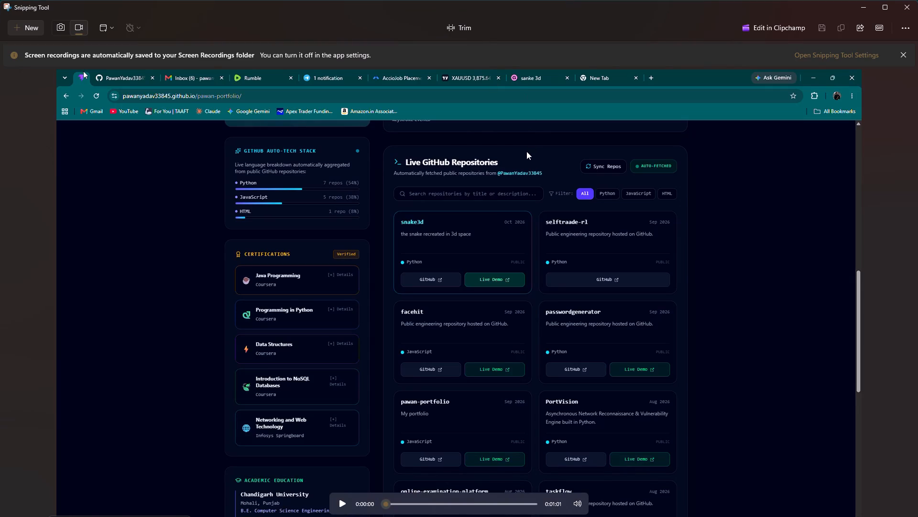
# Send the gameplay recording from Snipping Tool to Clipchamp for editing.
pyautogui.scroll(-3, 524, 153)
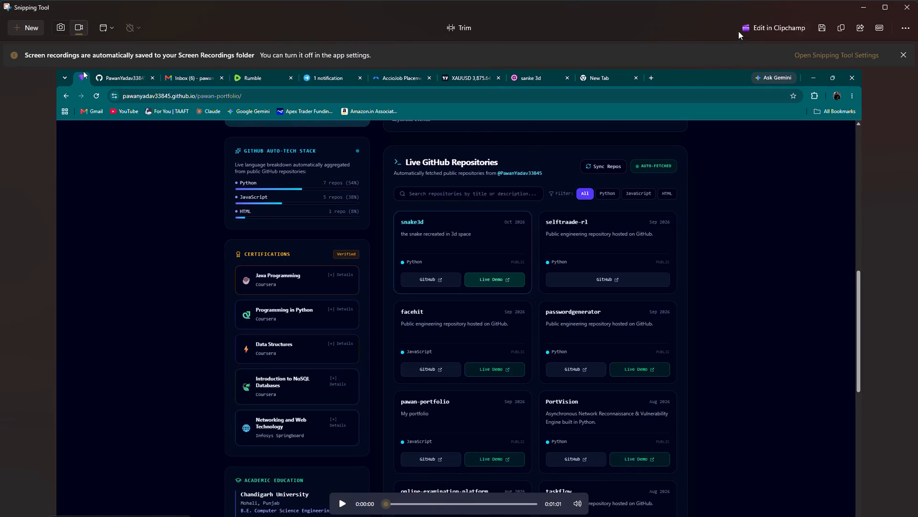
pyautogui.click(748, 24)
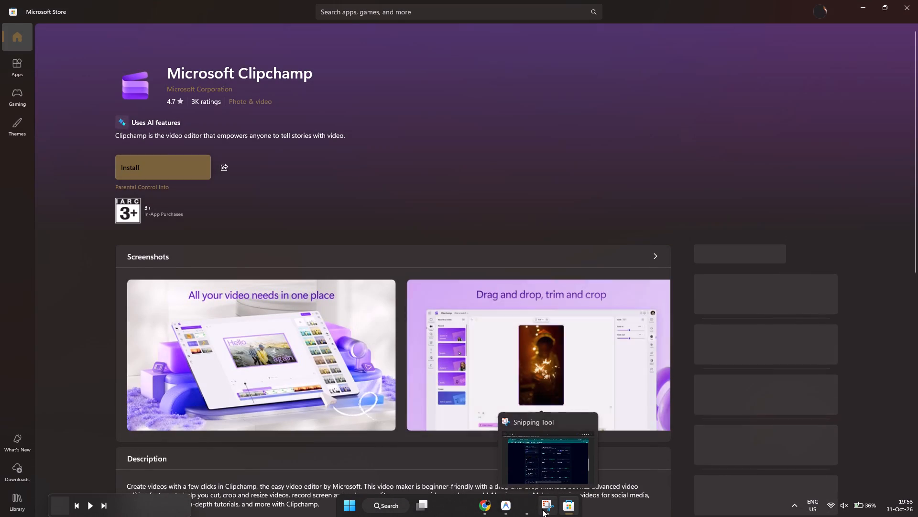
# Switch to Visual Studio Code and stage all changes in the SelfTrade-RL repository with git add . in the terminal.
pyautogui.click(542, 509)
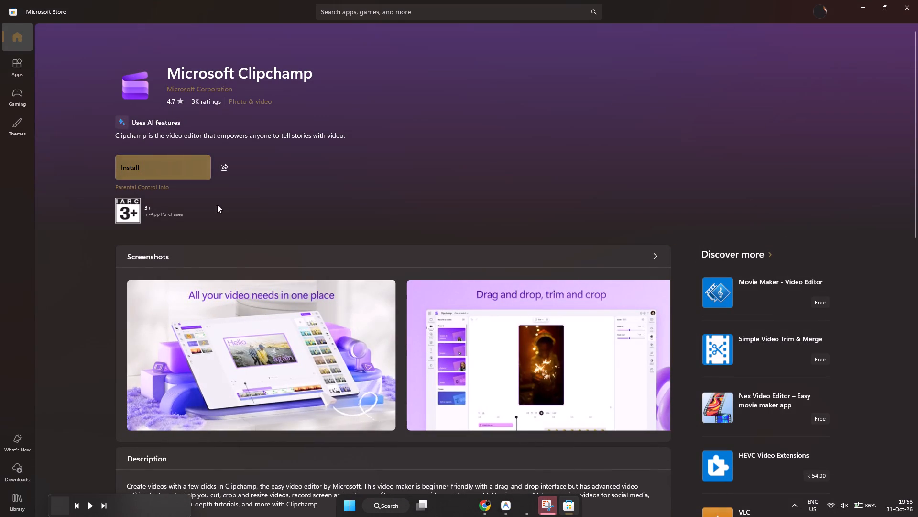
pyautogui.click(526, 509)
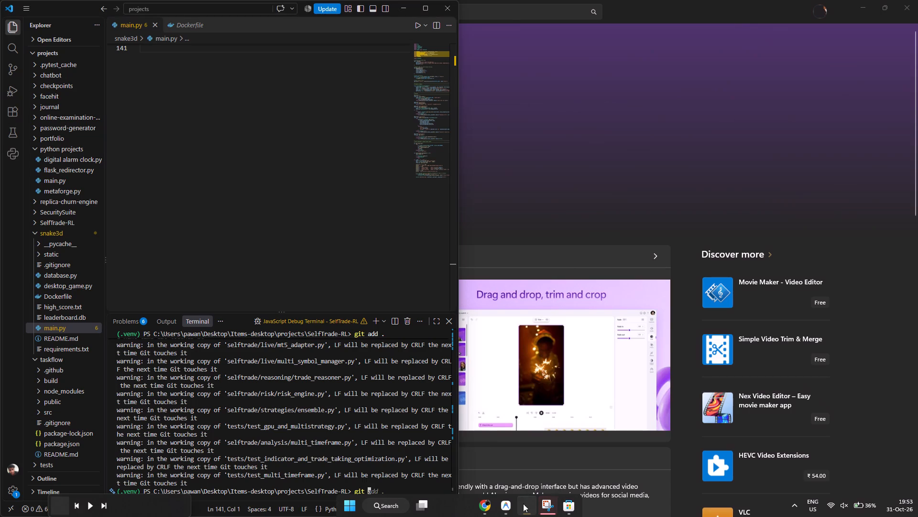
pyautogui.click(386, 492)
pyautogui.write('add')
pyautogui.press('space')
pyautogui.write(',')
pyautogui.press('Return')
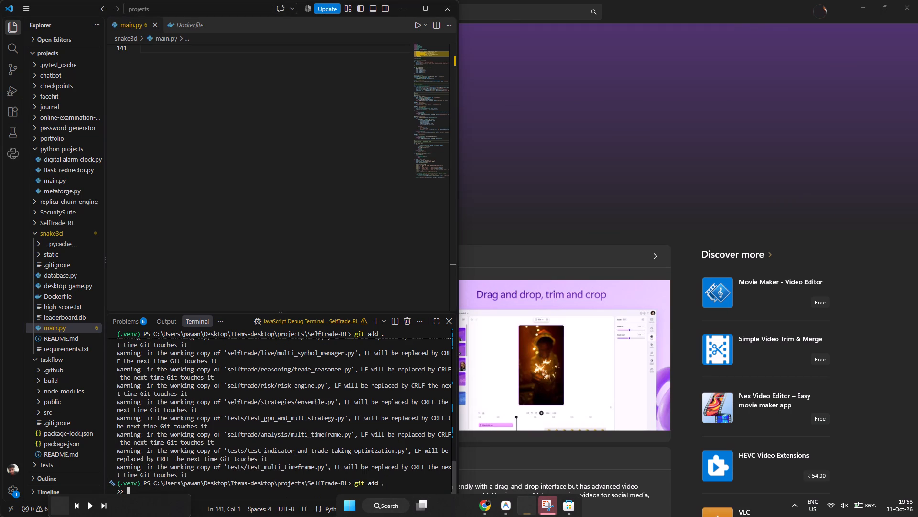
pyautogui.press('BackSpace')
pyautogui.press('BackSpace')
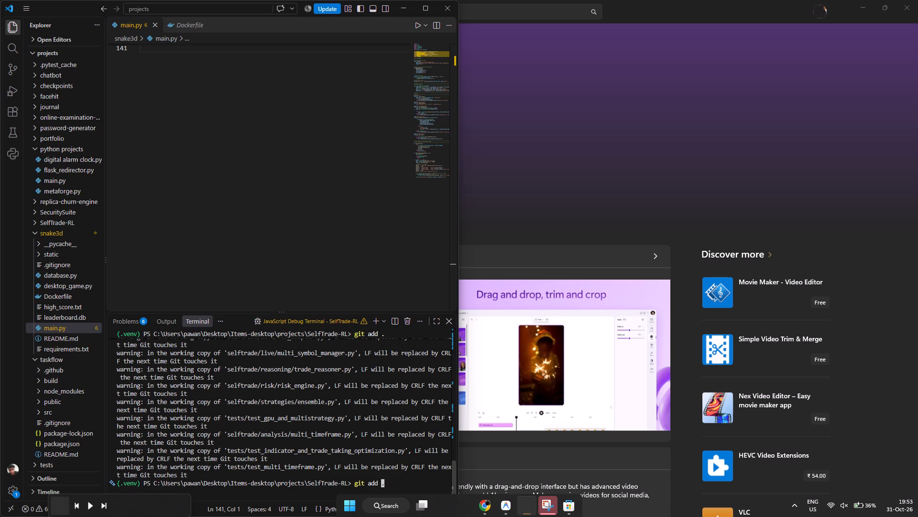
pyautogui.press('BackSpace')
pyautogui.press('.')
pyautogui.press('Return')
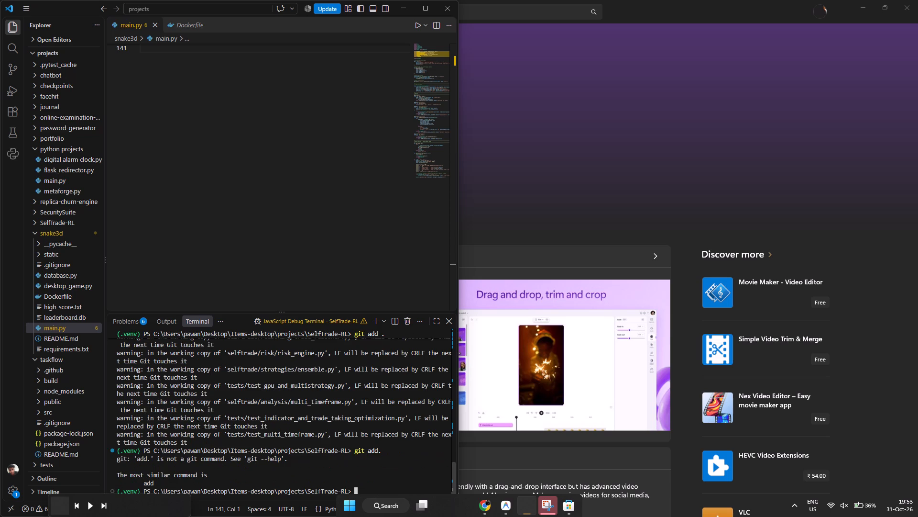
pyautogui.write('git add')
pyautogui.press('space')
pyautogui.press('.')
pyautogui.press('Return')
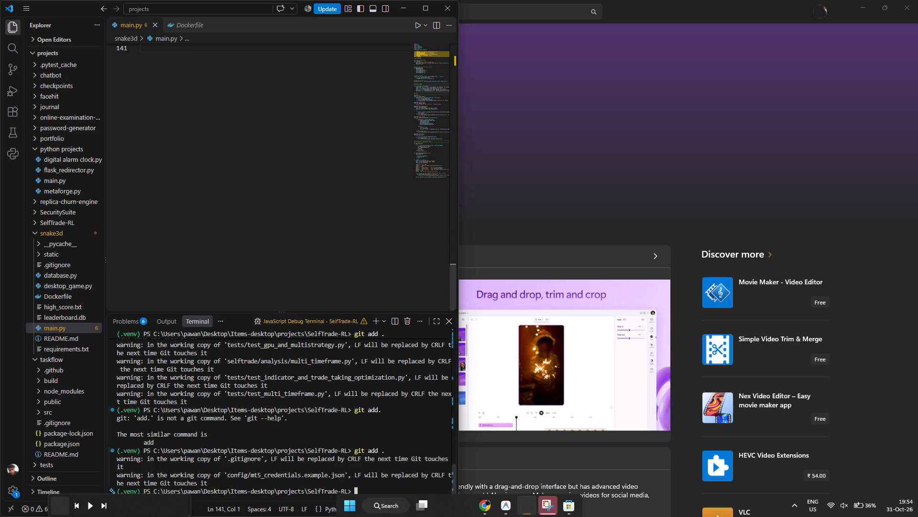
pyautogui.click(514, 508)
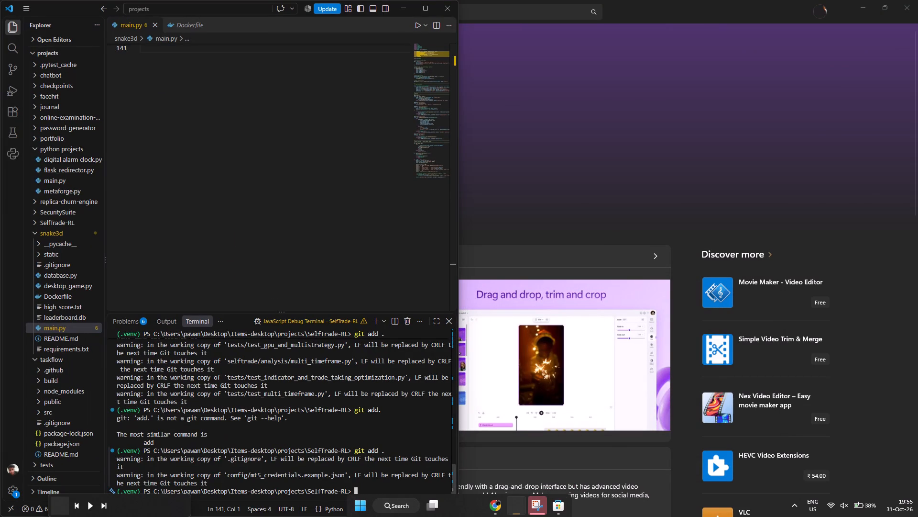
pyautogui.press('a')
pyautogui.press('BackSpace')
pyautogui.press('Up')
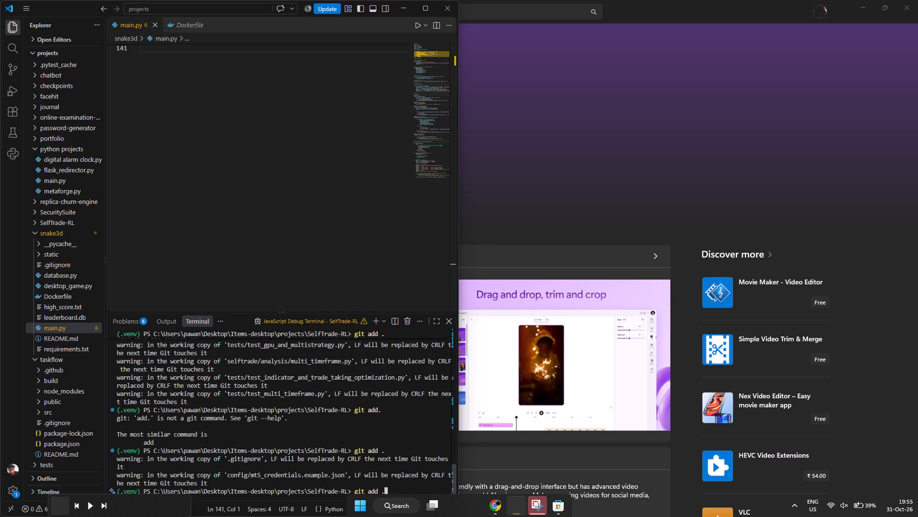
pyautogui.press('Return')
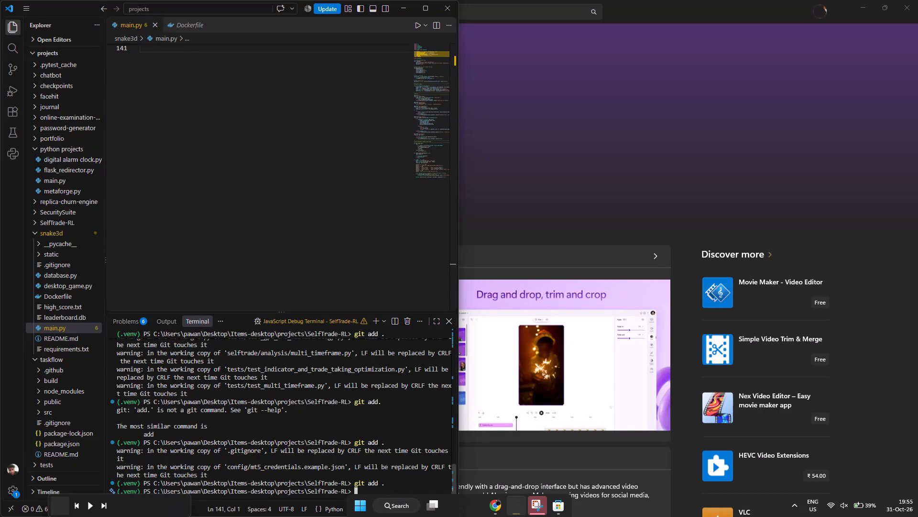
# Switch to Chrome and capture a rectangular screenshot of Snake 3D's Critical Failure game-over panel.
pyautogui.click(498, 506)
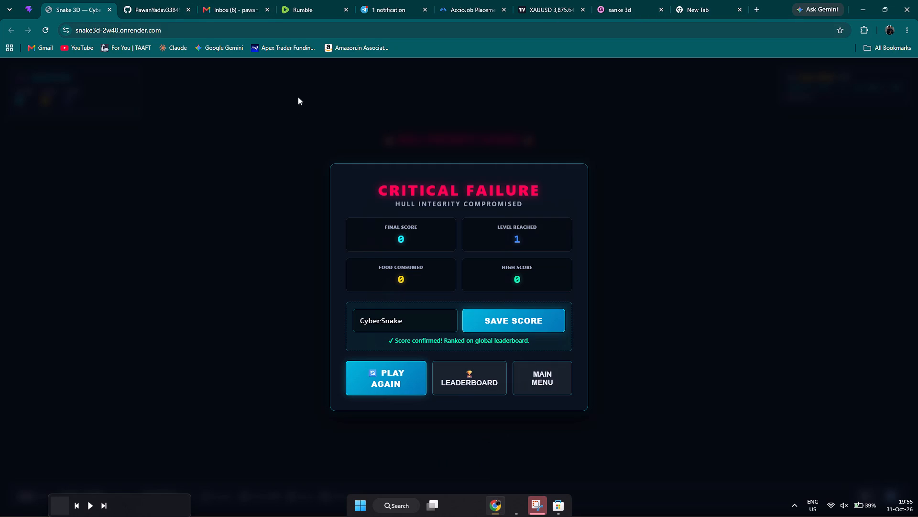
pyautogui.press('shift+super+s')
pyautogui.moveTo(289, 123); pyautogui.dragTo(653, 465)
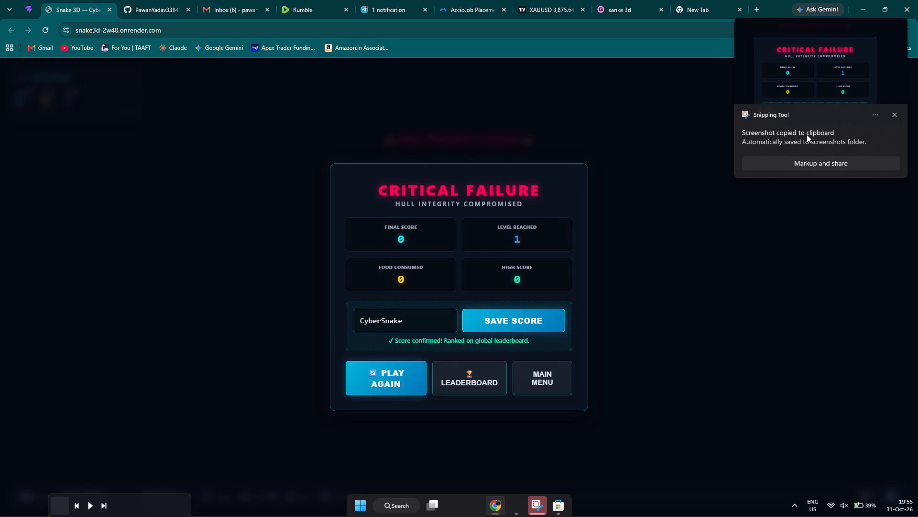
# Open the new capture in Snipping Tool, save it as snake 3.png in the Screenshots folder, and close Snipping Tool.
pyautogui.click(801, 100)
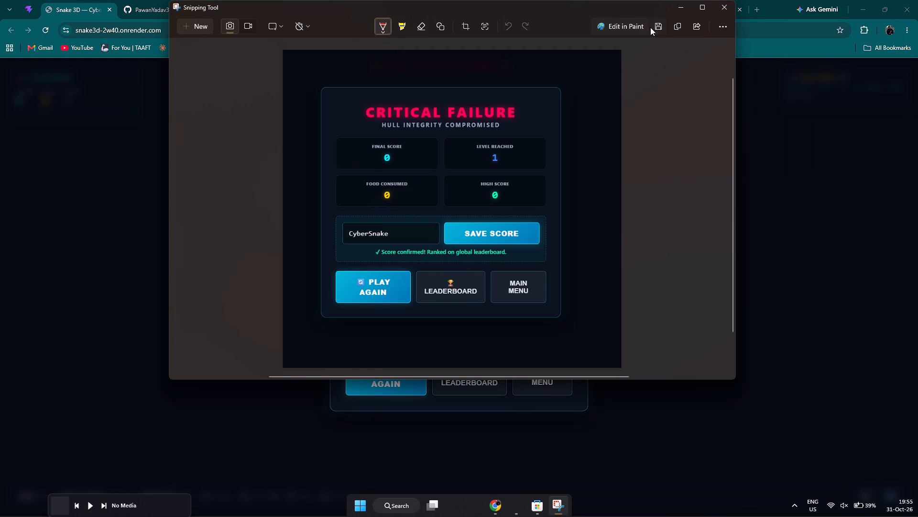
pyautogui.click(650, 28)
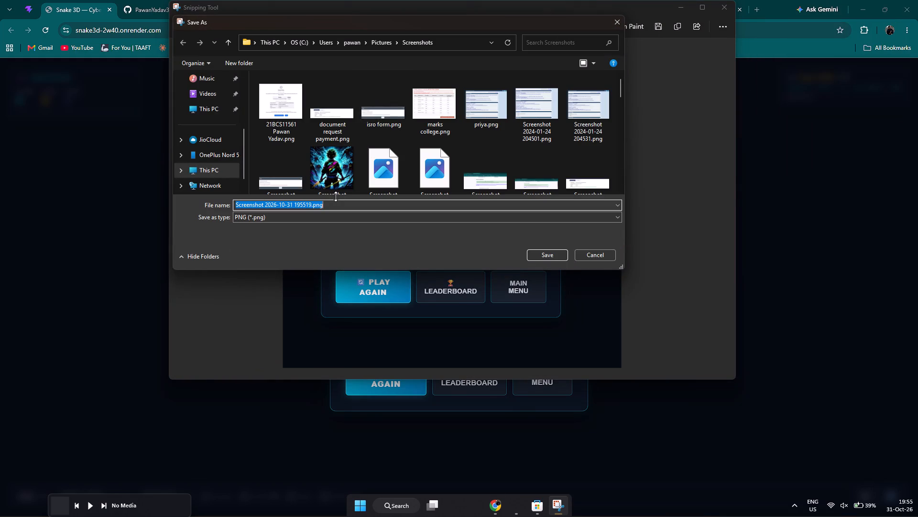
pyautogui.press('BackSpace')
pyautogui.write('sa')
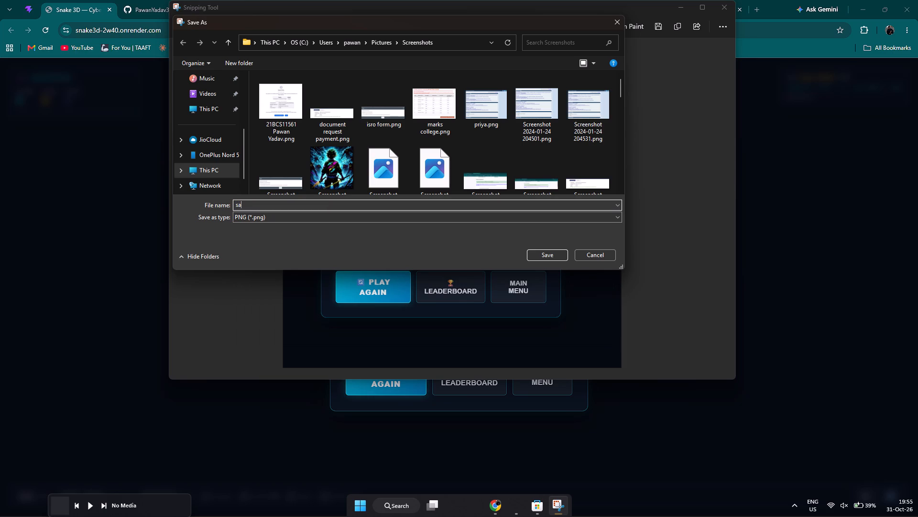
pyautogui.press('BackSpace')
pyautogui.write('nkae')
pyautogui.press('space')
pyautogui.press('BackSpace')
pyautogui.press('BackSpace')
pyautogui.press('BackSpace')
pyautogui.press('BackSpace')
pyautogui.press('a')
pyautogui.press('Down')
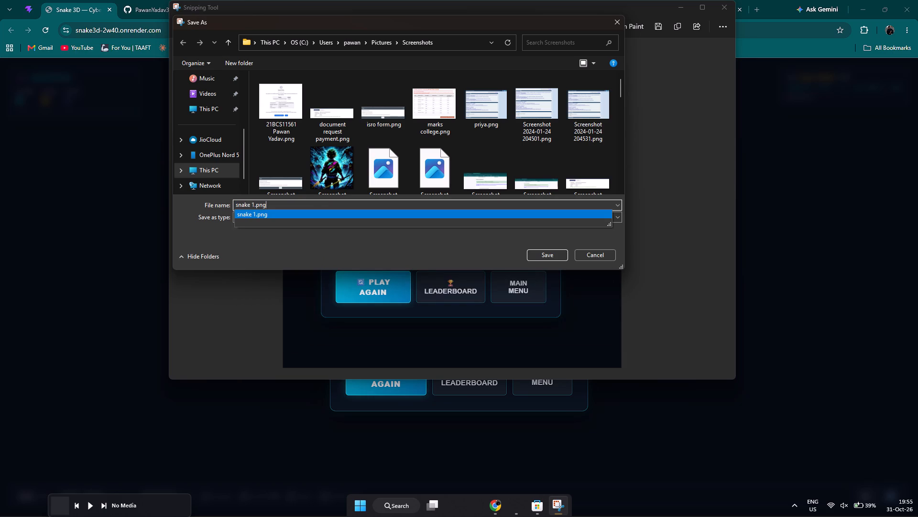
pyautogui.press('Left')
pyautogui.press('Left')
pyautogui.press('Left')
pyautogui.press('Left')
pyautogui.press('Left')
pyautogui.press('Right')
pyautogui.press('BackSpace')
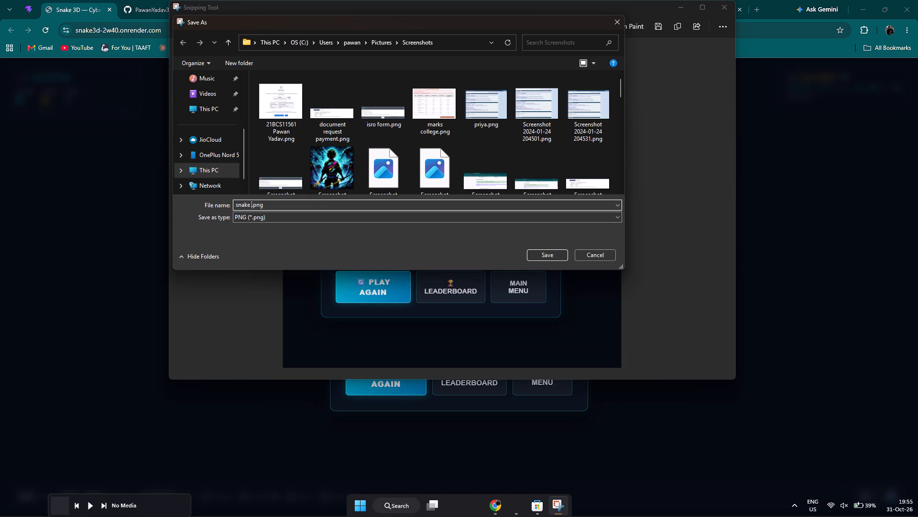
pyautogui.press('3')
pyautogui.press('Return')
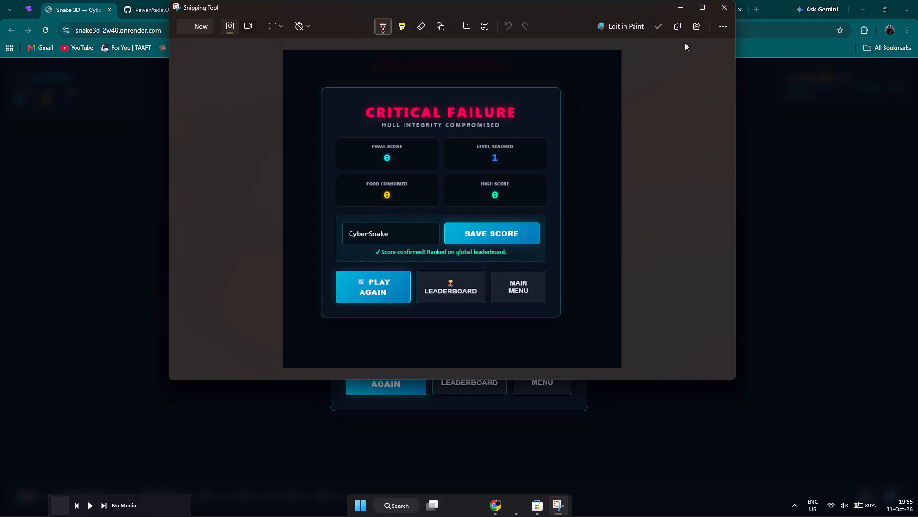
pyautogui.click(726, 3)
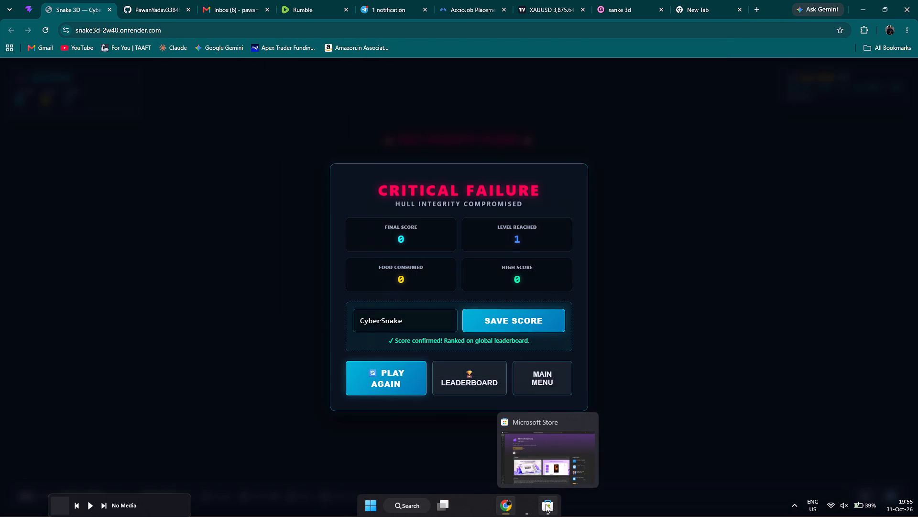
# Bring up the Microsoft Store window and close it.
pyautogui.click(546, 504)
pyautogui.click(908, 0)
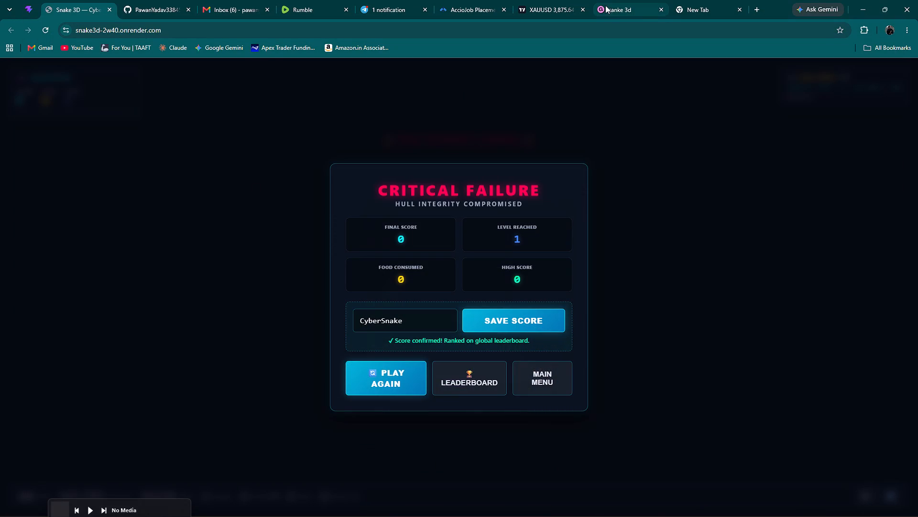
# Return to the snake 3d product on Gumroad and start choosing a cover from the computer's files.
pyautogui.click(625, 11)
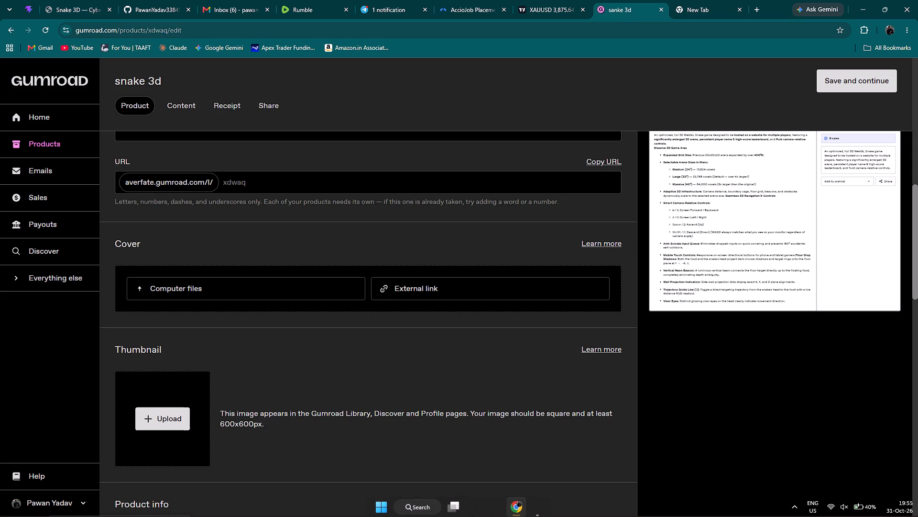
pyautogui.click(255, 299)
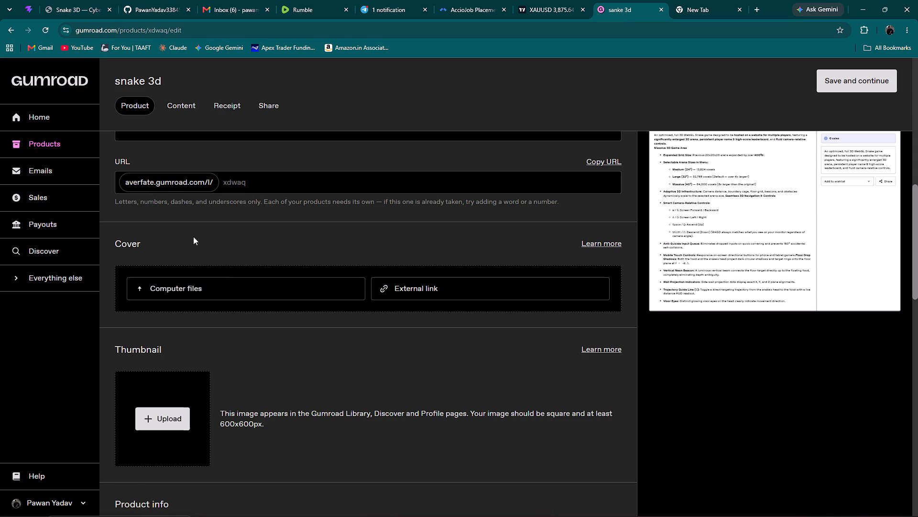
pyautogui.click(184, 287)
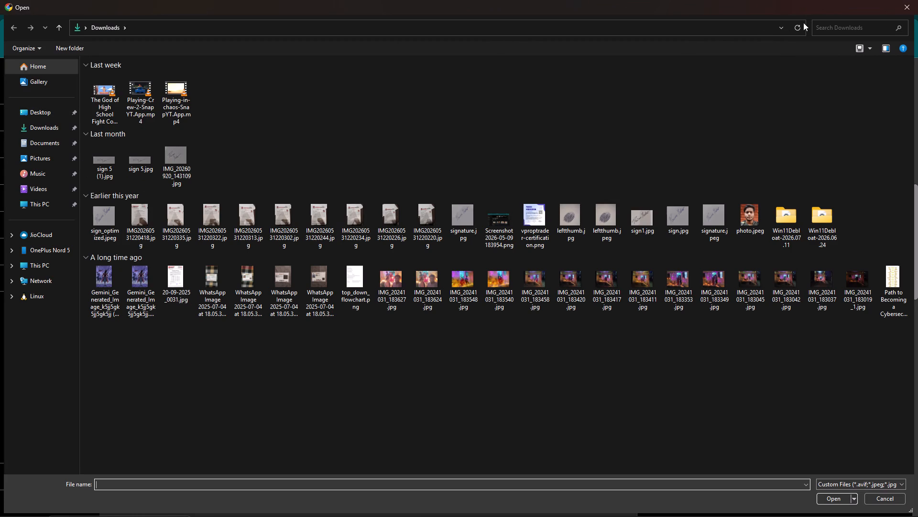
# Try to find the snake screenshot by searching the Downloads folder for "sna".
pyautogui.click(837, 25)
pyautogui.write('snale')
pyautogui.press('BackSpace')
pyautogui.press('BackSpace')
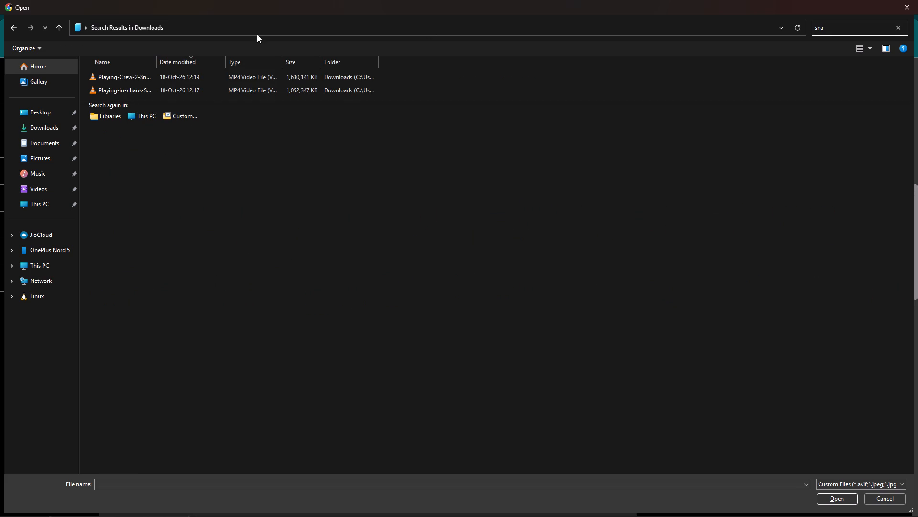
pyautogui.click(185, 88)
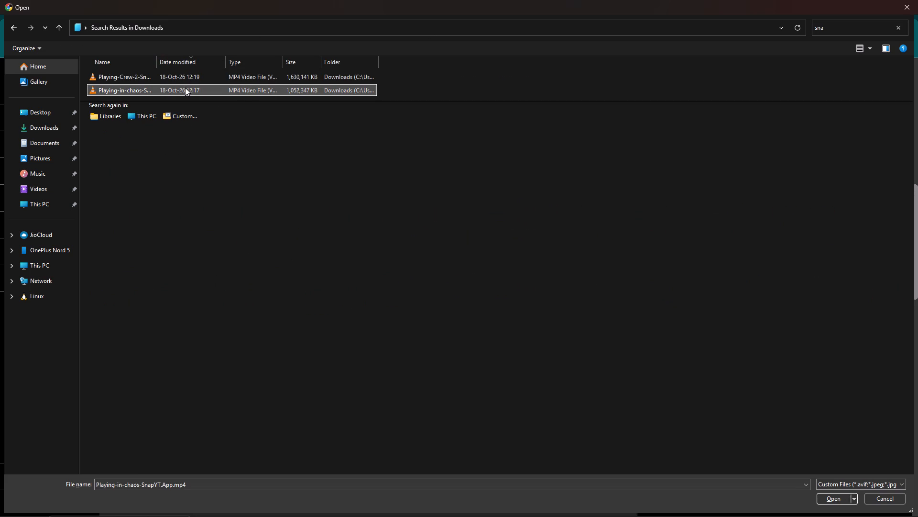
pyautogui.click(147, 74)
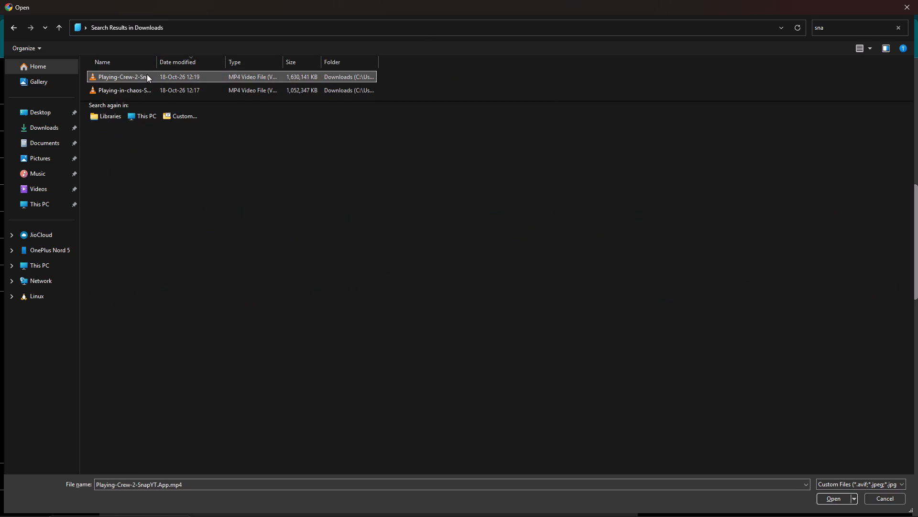
# Upload snake 1.png from the Screenshots folder in Pictures as the product cover.
pyautogui.click(39, 157)
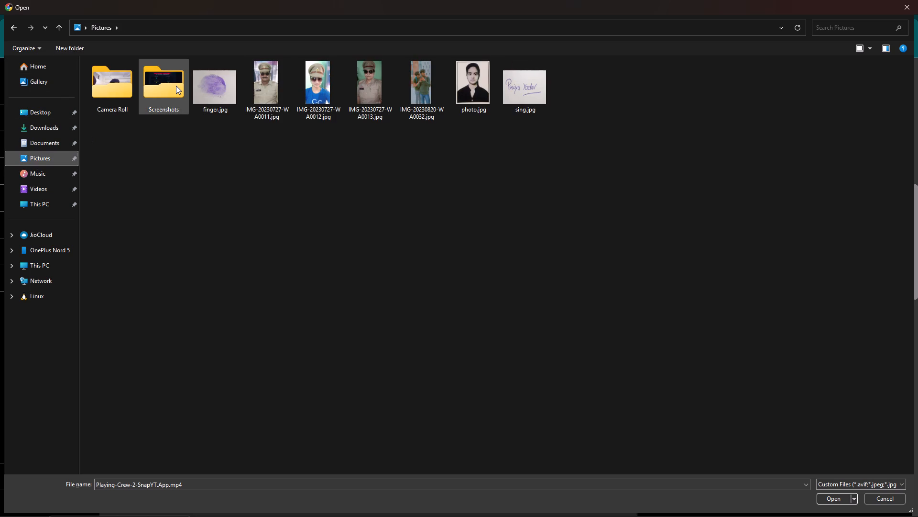
pyautogui.doubleClick(176, 86)
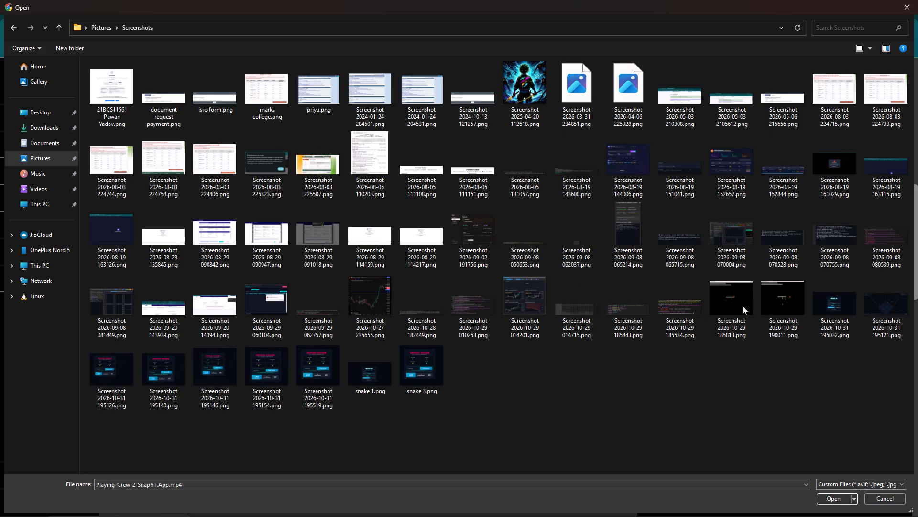
pyautogui.click(820, 166)
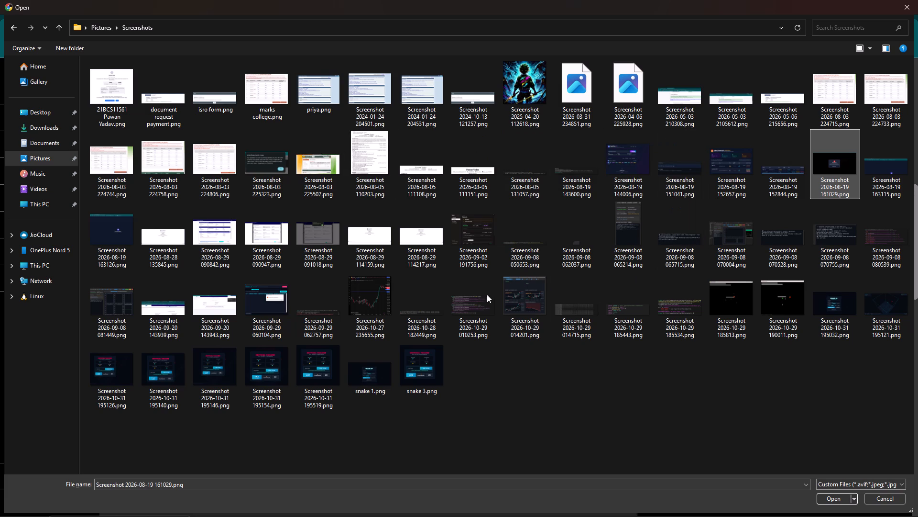
pyautogui.click(353, 384)
pyautogui.press('Return')
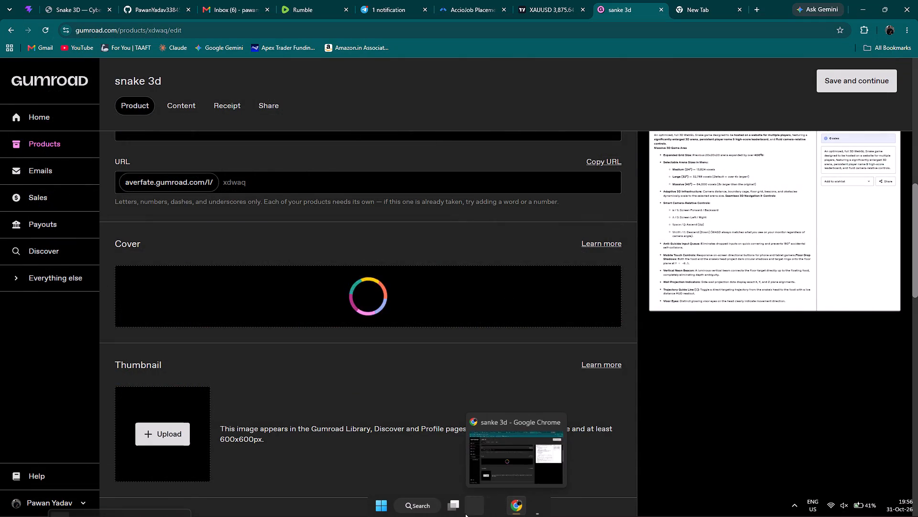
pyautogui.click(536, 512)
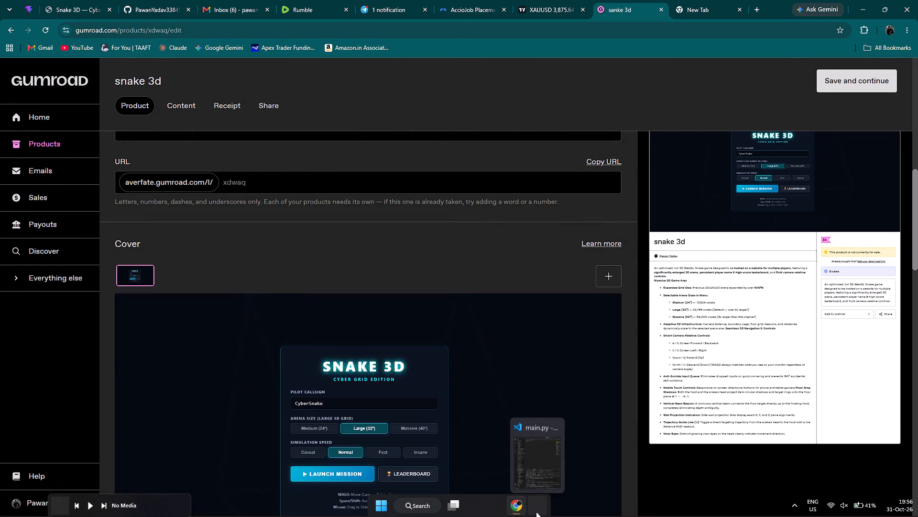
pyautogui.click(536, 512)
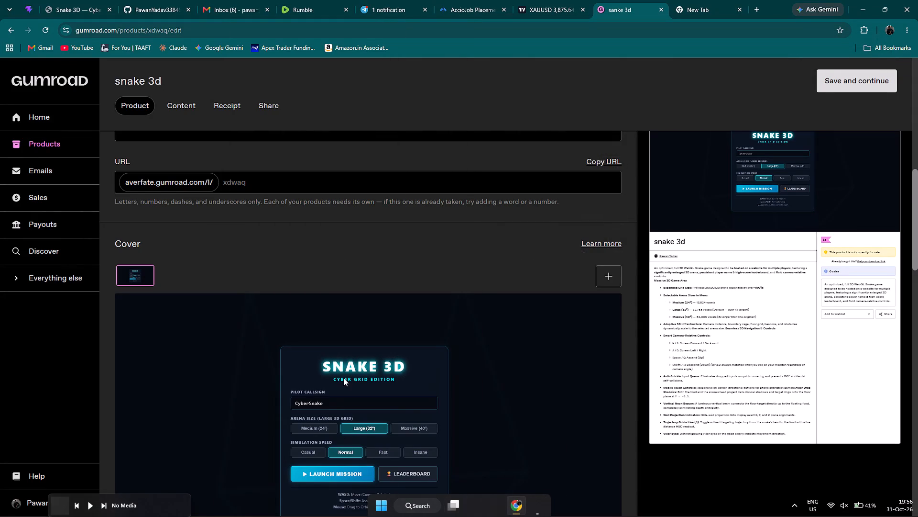
# Add Screenshot 2026-10-31 195121.png and Screenshot 2026-10-31 195126.png from the computer as further cover images.
pyautogui.scroll(-1, 306, 293)
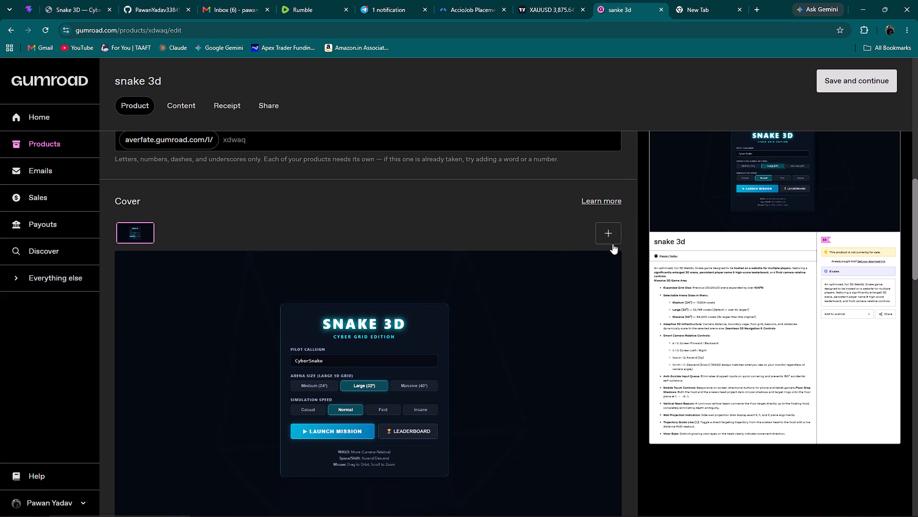
pyautogui.click(612, 242)
pyautogui.click(725, 271)
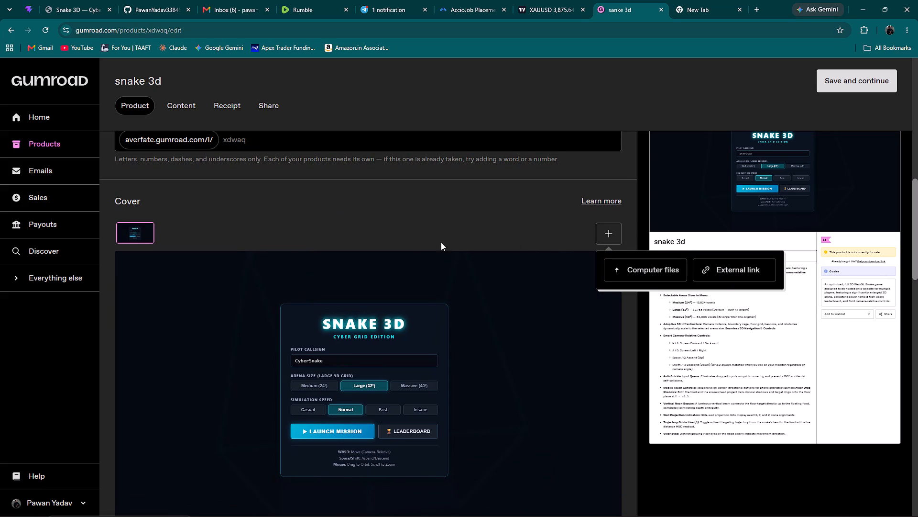
pyautogui.click(645, 269)
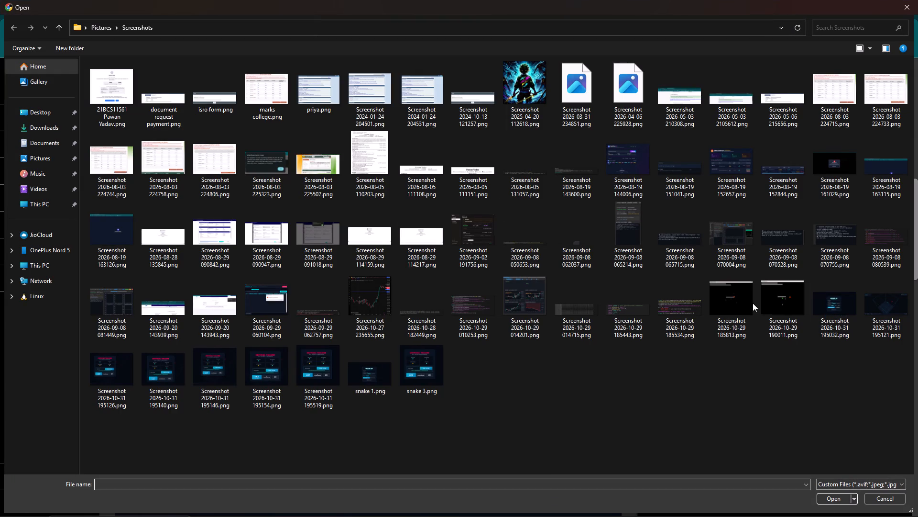
pyautogui.click(874, 306)
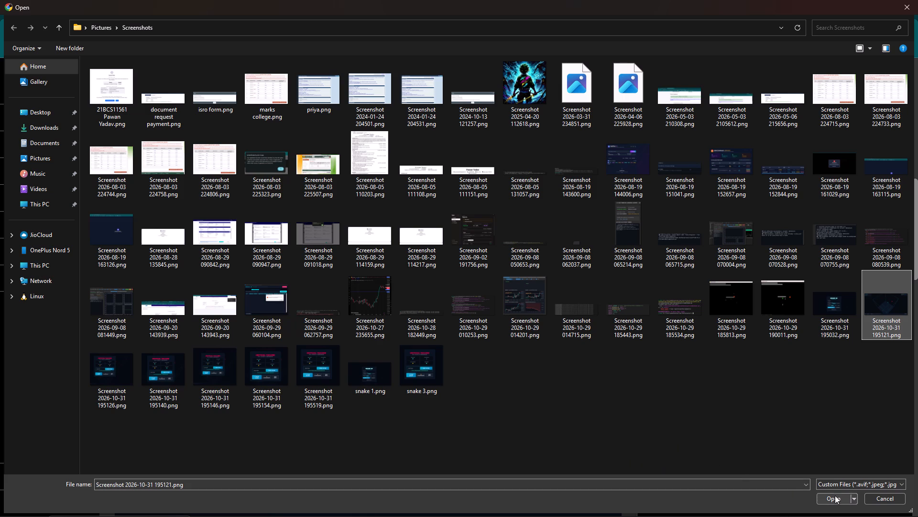
pyautogui.keyDown('ctrl'); pyautogui.click(118, 368); pyautogui.keyUp('ctrl')
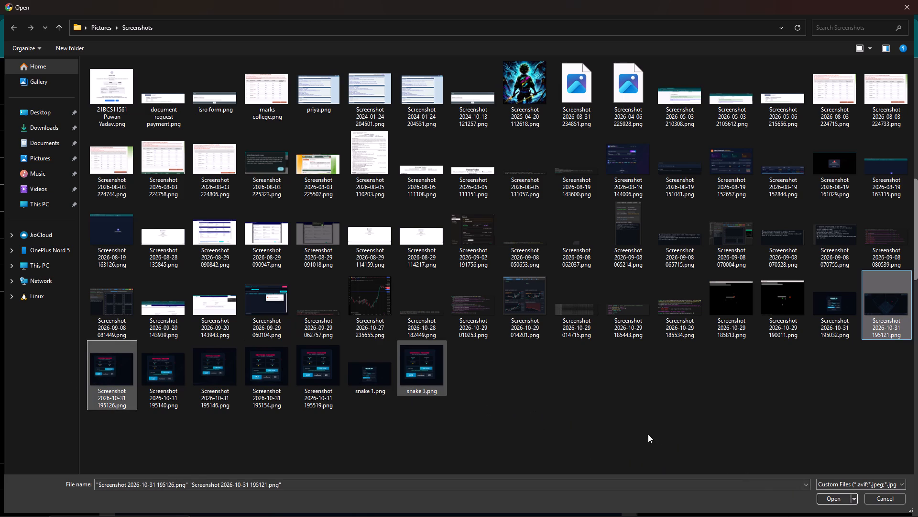
pyautogui.click(836, 497)
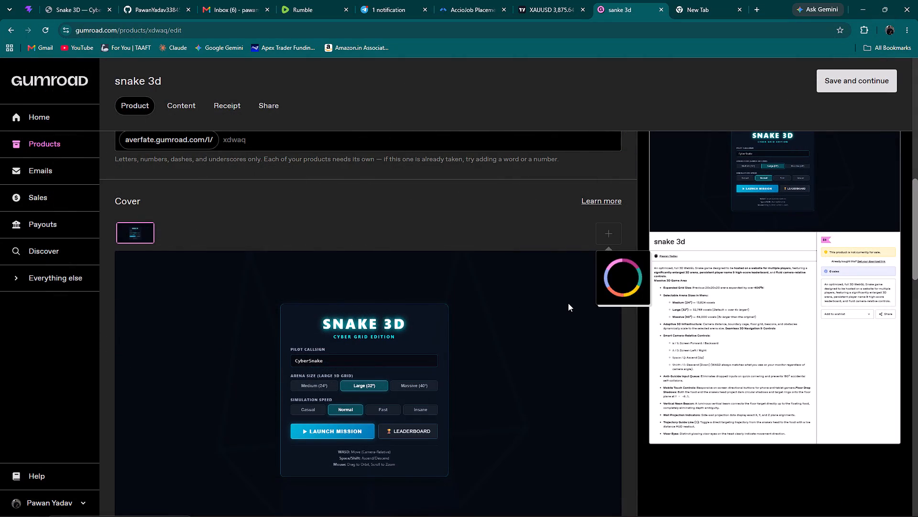
# Examine the uploaded cover images along with the thumbnail and product info sections of the snake 3d product.
pyautogui.scroll(-6, 568, 303)
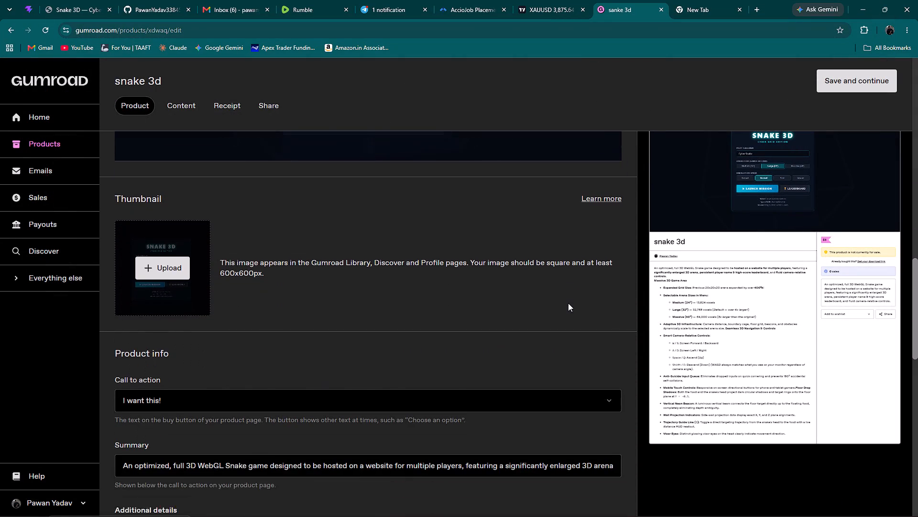
pyautogui.scroll(-1, 568, 303)
pyautogui.scroll(1, 395, 290)
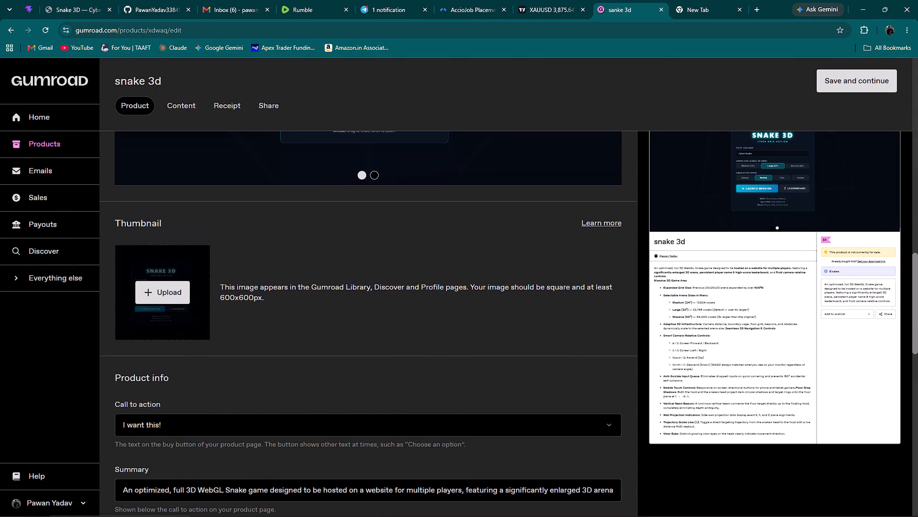
pyautogui.scroll(3, 259, 277)
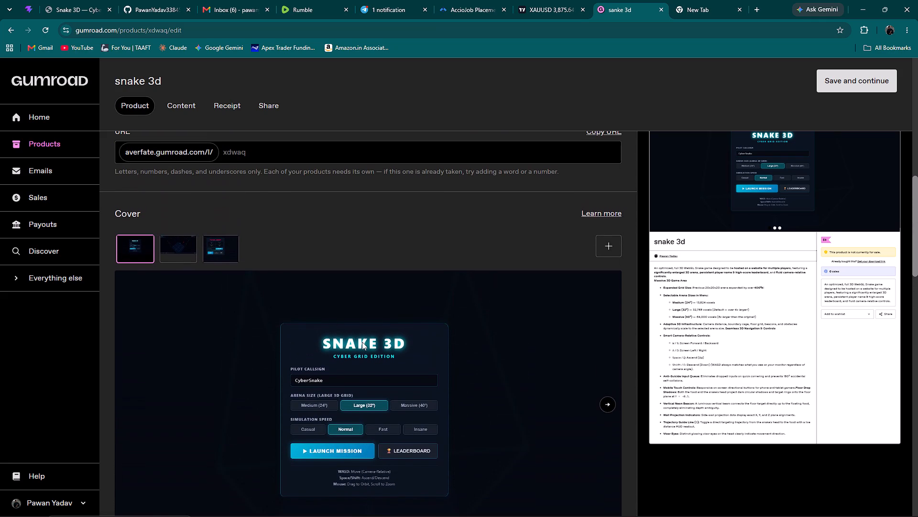
pyautogui.hscroll(-4, 362, 342)
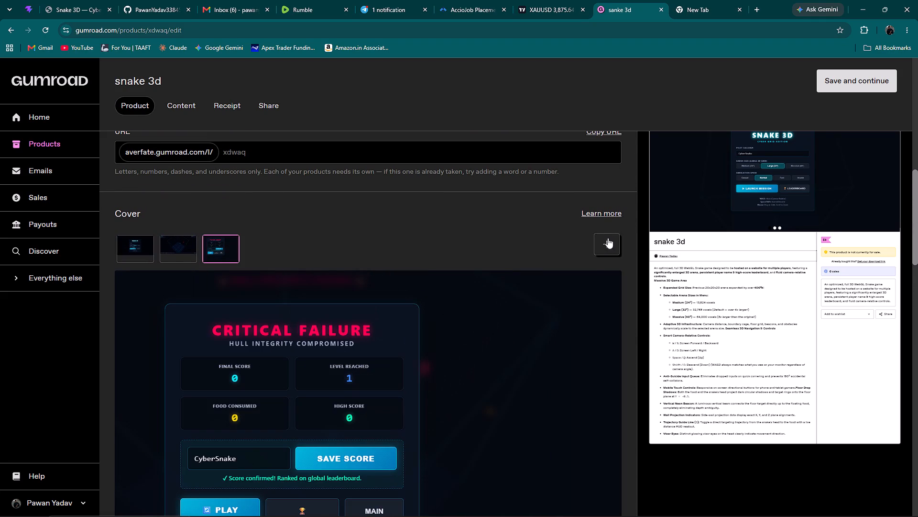
pyautogui.click(606, 243)
pyautogui.click(470, 252)
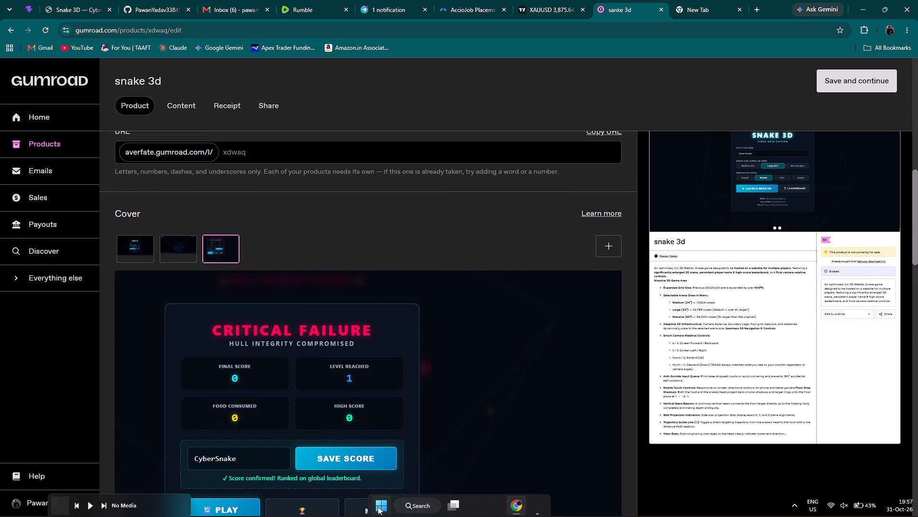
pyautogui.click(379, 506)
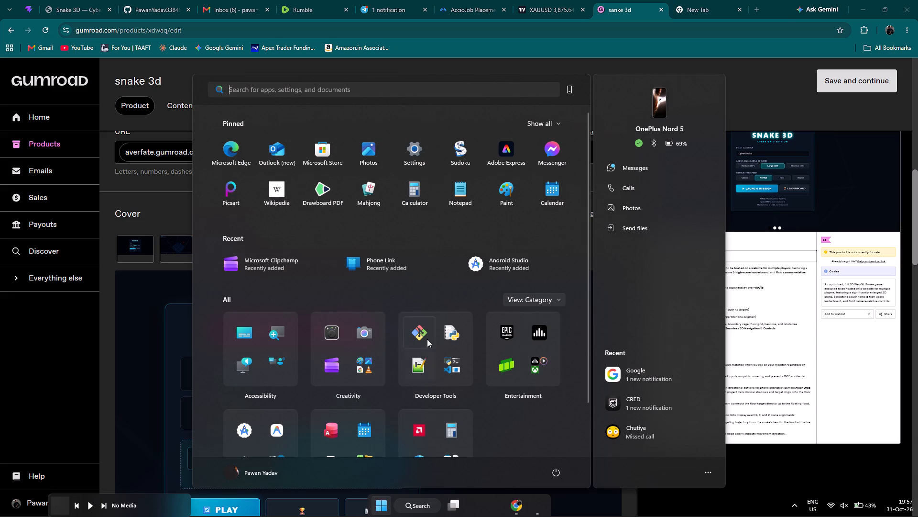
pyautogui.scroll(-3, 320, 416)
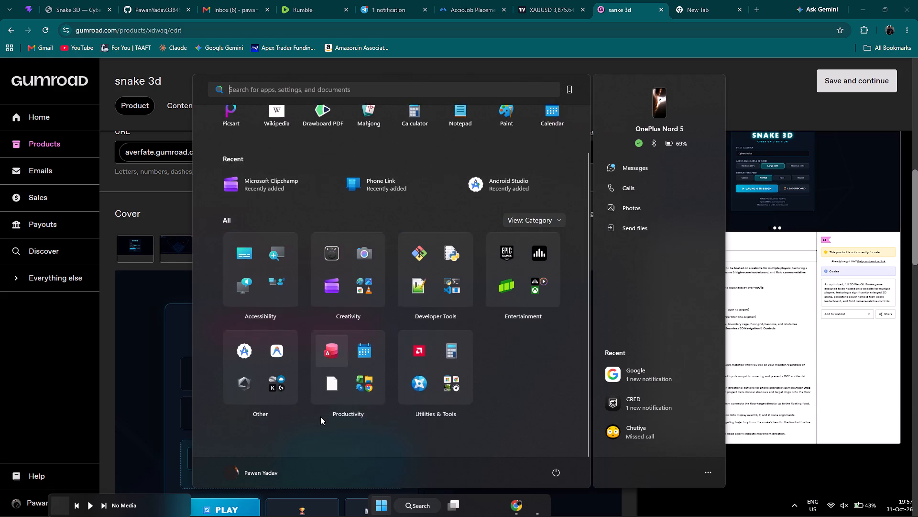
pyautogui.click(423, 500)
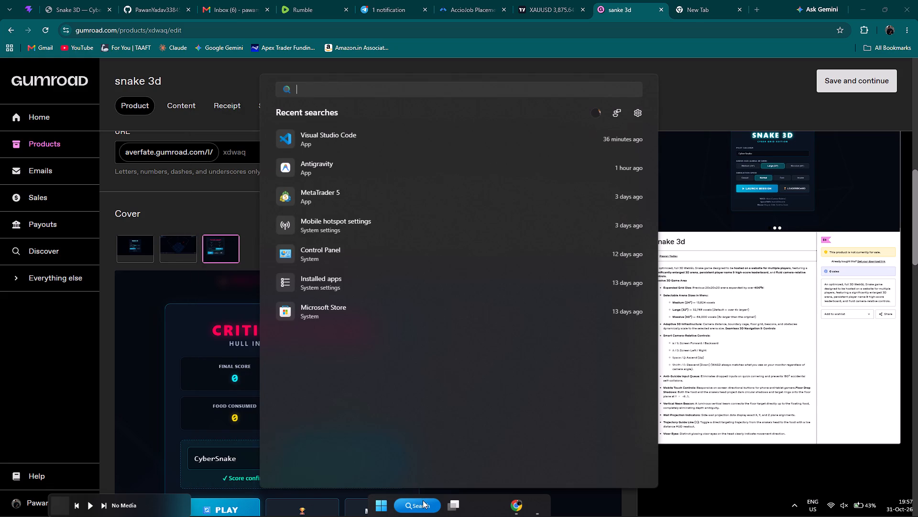
# In File Explorer, delete the three video files grouped under Last week in the Downloads folder.
pyautogui.press('super+e')
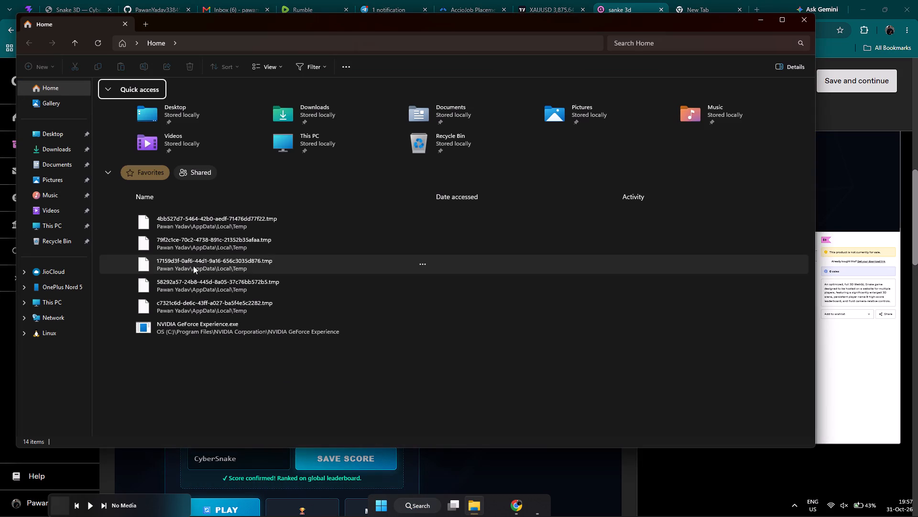
pyautogui.click(62, 161)
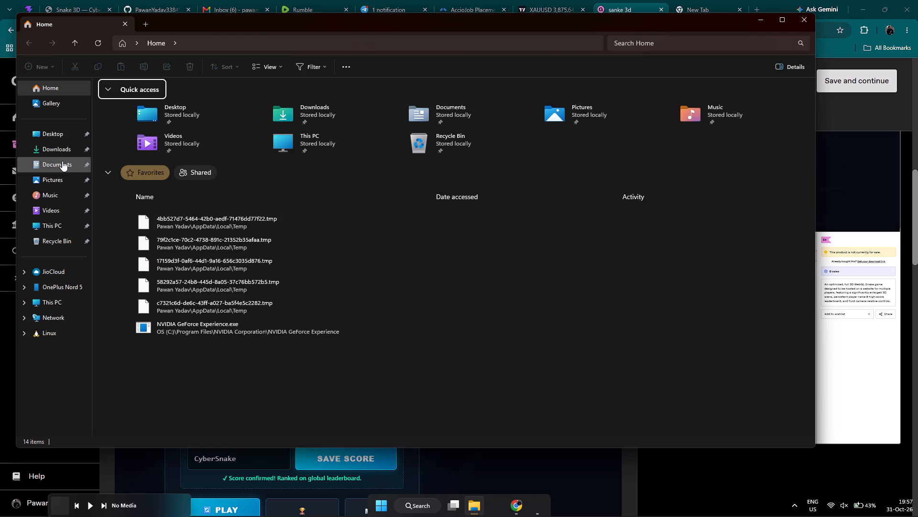
pyautogui.doubleClick(68, 141)
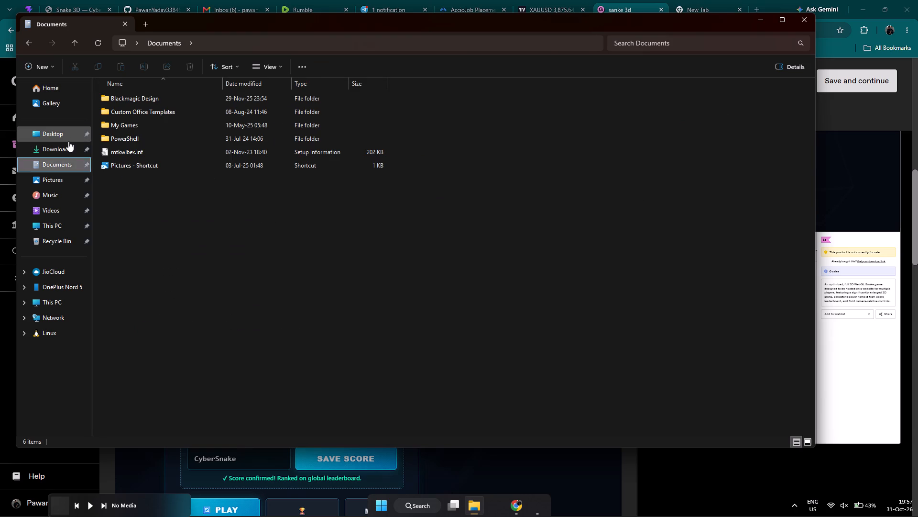
pyautogui.click(69, 154)
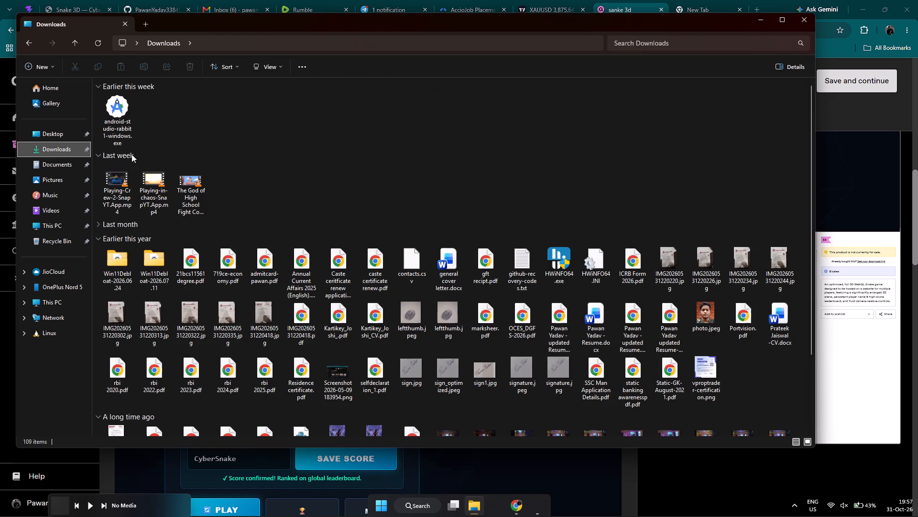
pyautogui.click(160, 184)
pyautogui.moveTo(211, 191); pyautogui.dragTo(206, 192)
pyautogui.click(206, 192)
pyautogui.hotkey('shift', 'Left')
pyautogui.hotkey('shift', 'Left')
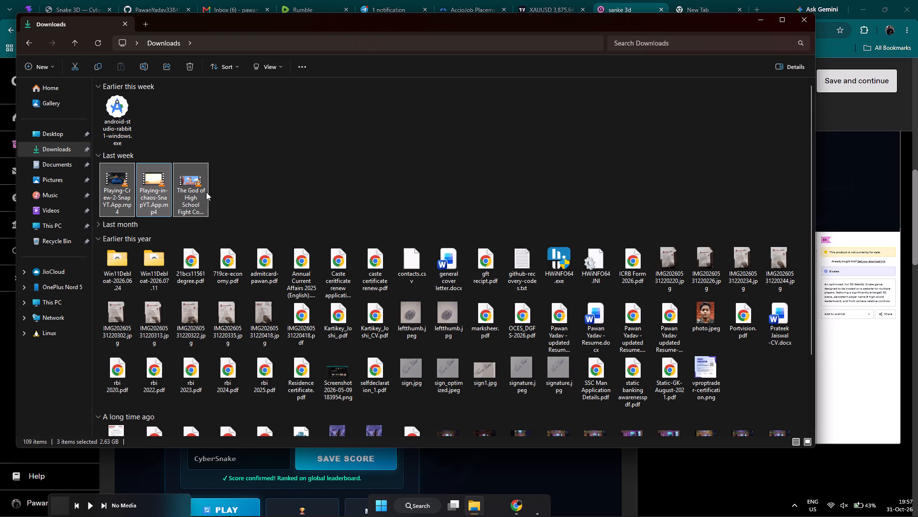
pyautogui.press('Delete')
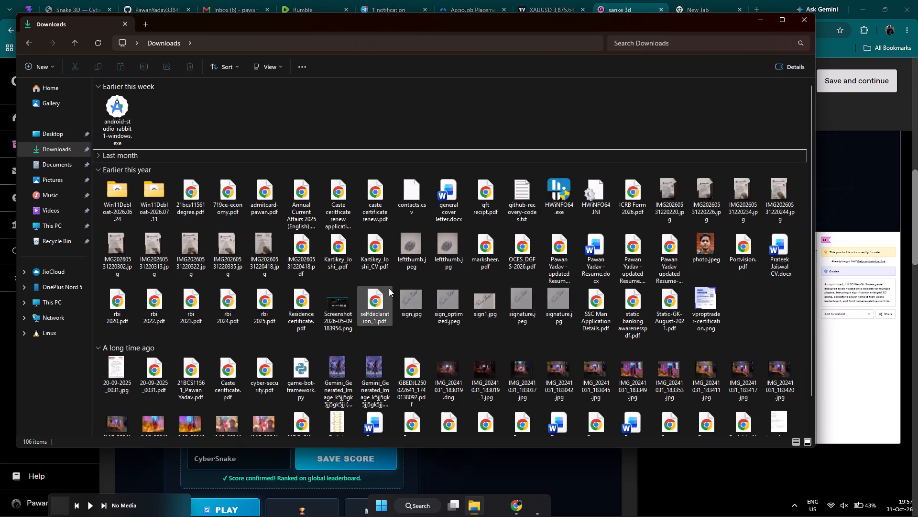
# Delete Screenshot 2026-09-02 191756.png from the Screenshots folder in Pictures.
pyautogui.scroll(-3, 456, 309)
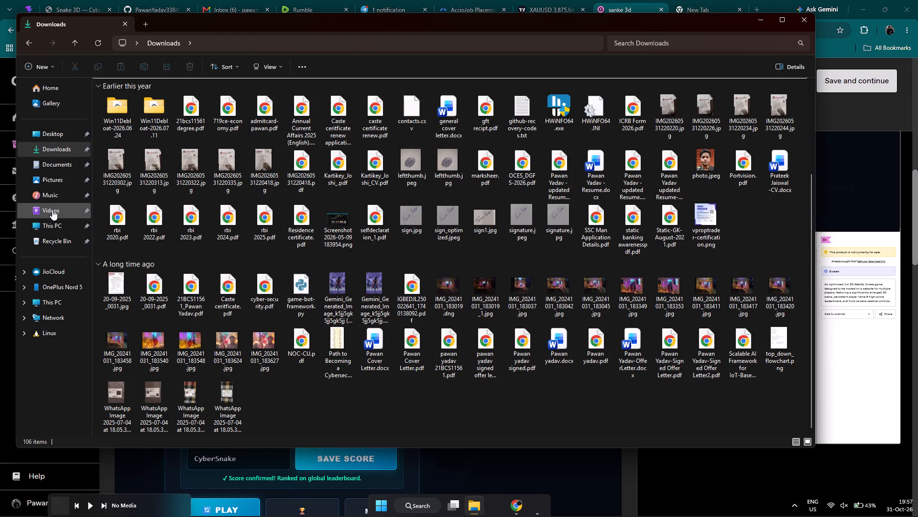
pyautogui.click(55, 173)
pyautogui.doubleClick(190, 109)
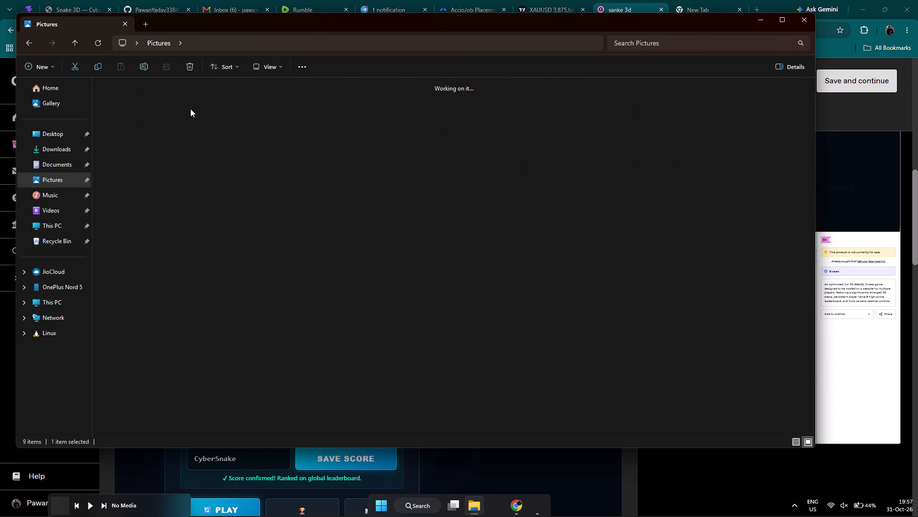
pyautogui.scroll(-3, 502, 205)
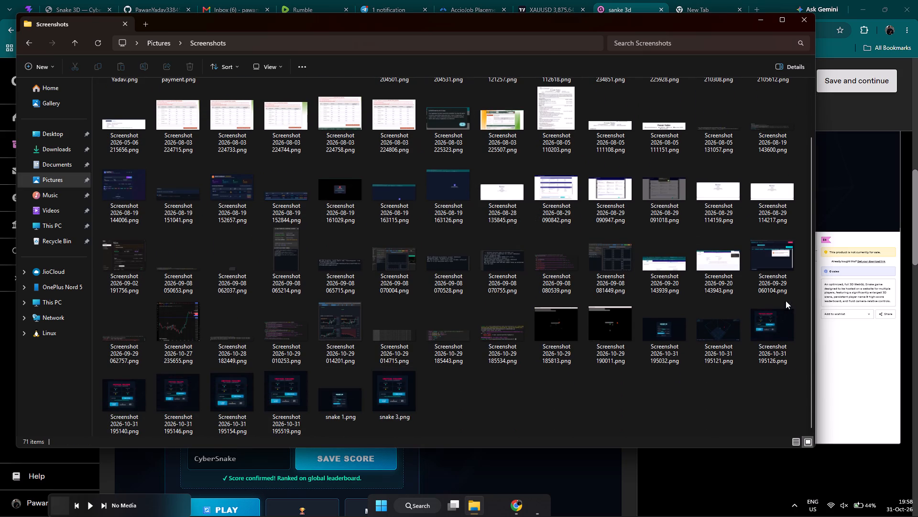
pyautogui.scroll(2, 598, 129)
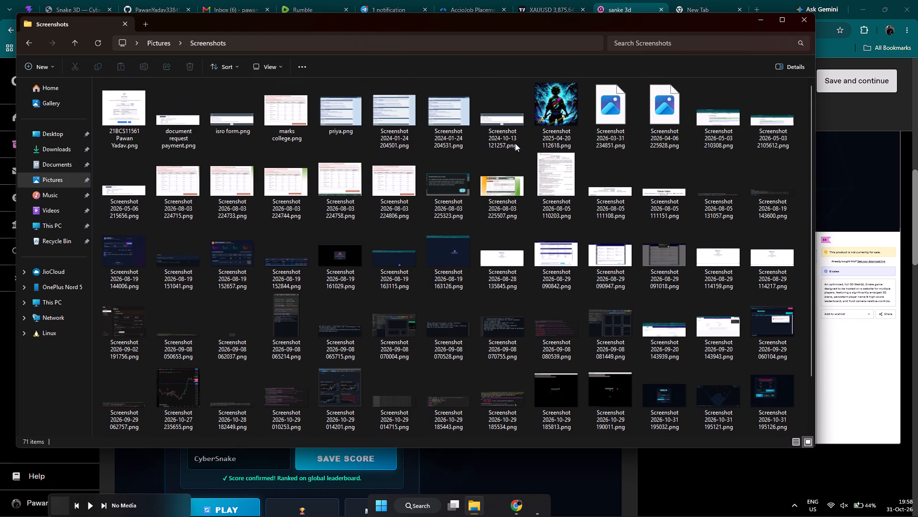
pyautogui.scroll(-4, 459, 182)
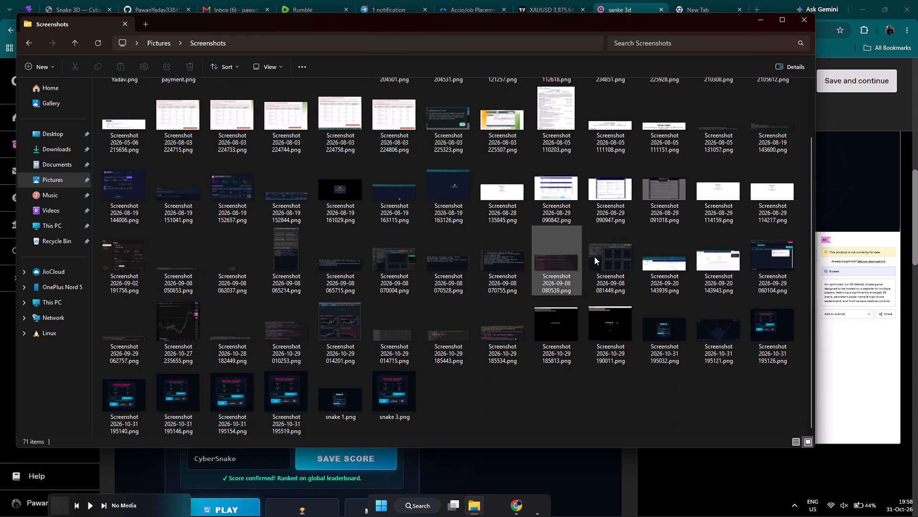
pyautogui.click(111, 253)
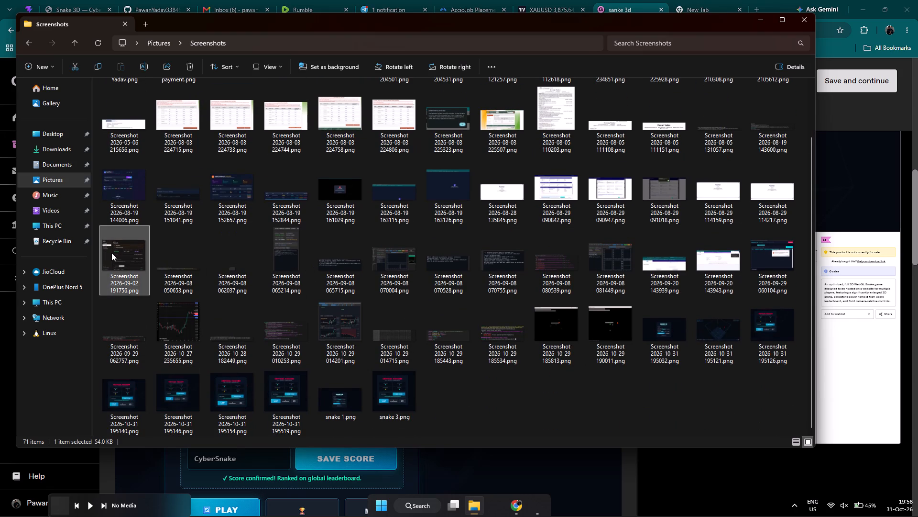
pyautogui.press('Delete')
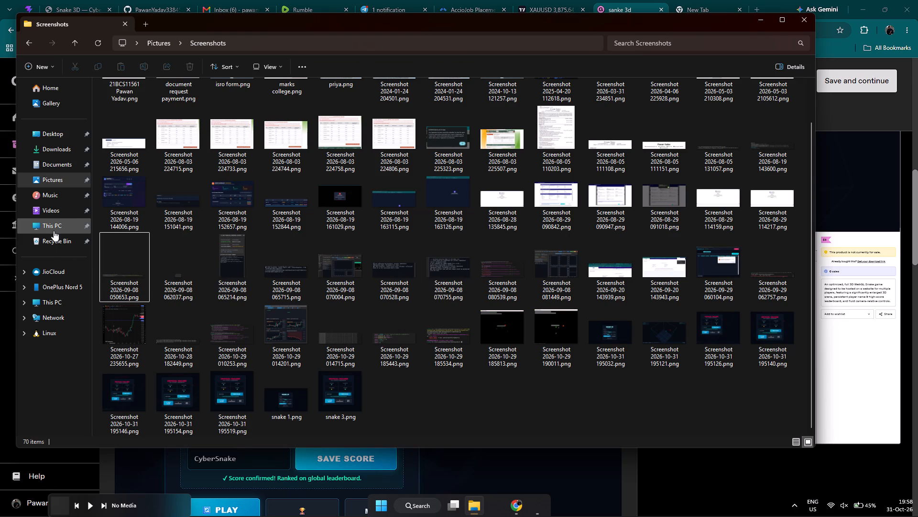
# Open the screen recording from the Screen Recordings folder in Videos with Microsoft Clipchamp.
pyautogui.click(45, 208)
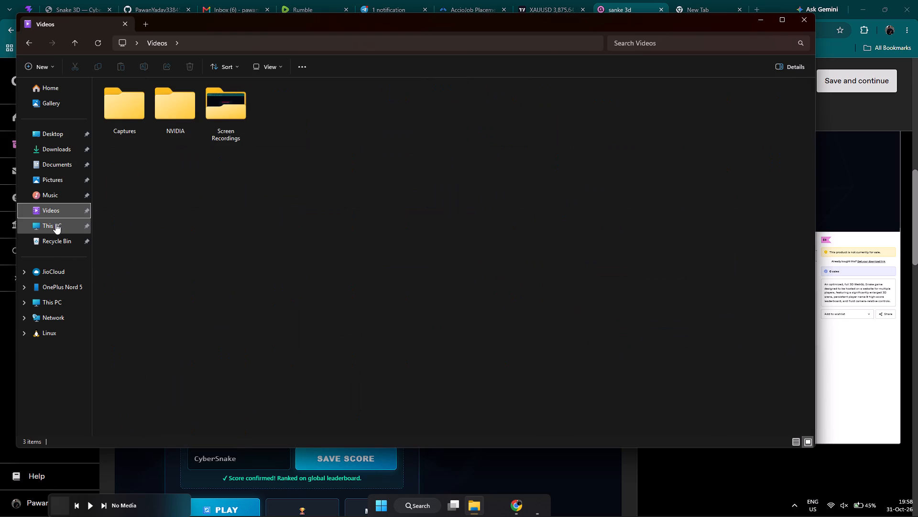
pyautogui.click(117, 98)
pyautogui.doubleClick(235, 96)
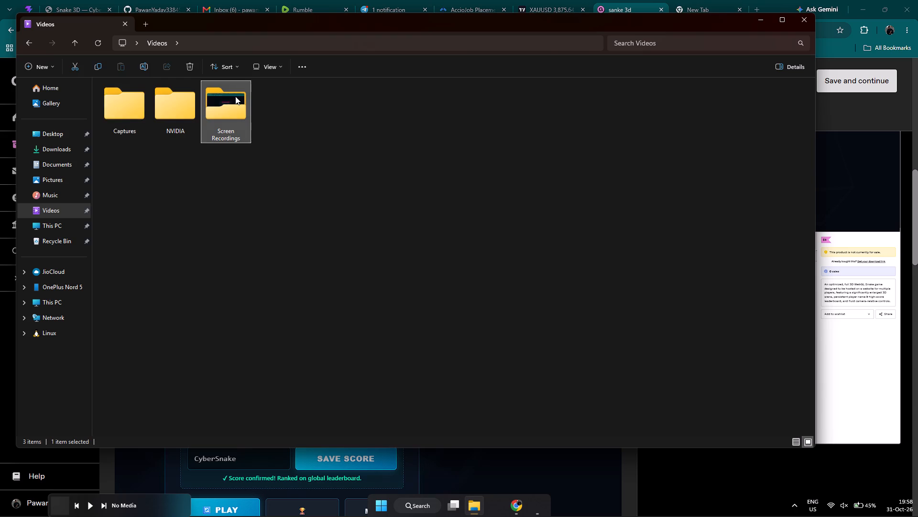
pyautogui.click(124, 109)
pyautogui.rightClick(124, 109)
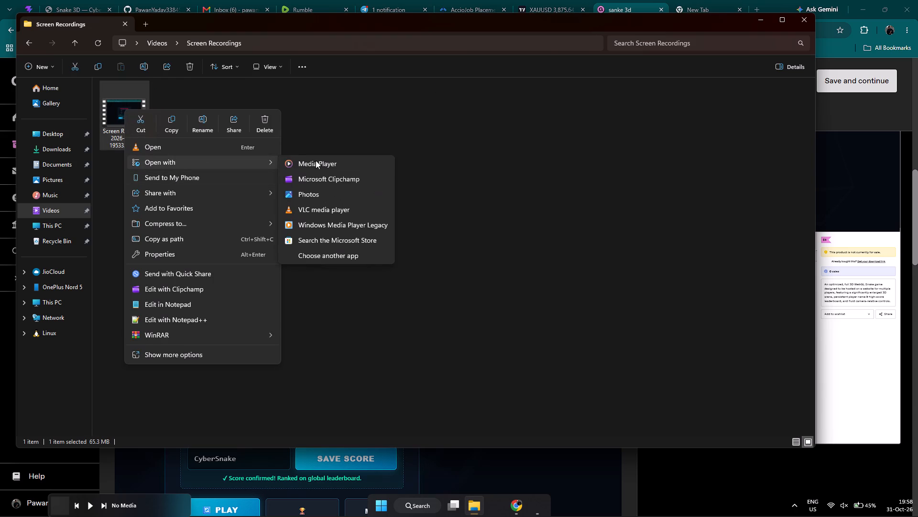
pyautogui.click(318, 173)
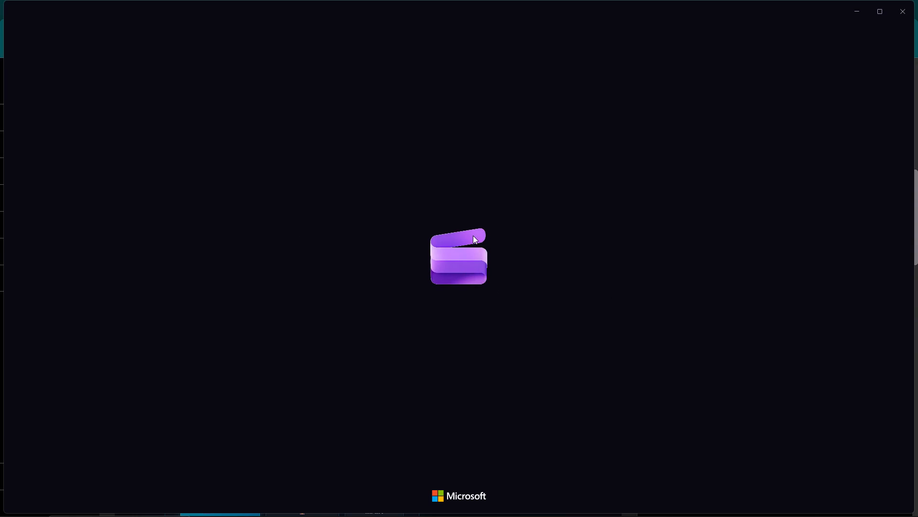
pyautogui.moveTo(473, 236); pyautogui.dragTo(446, 245)
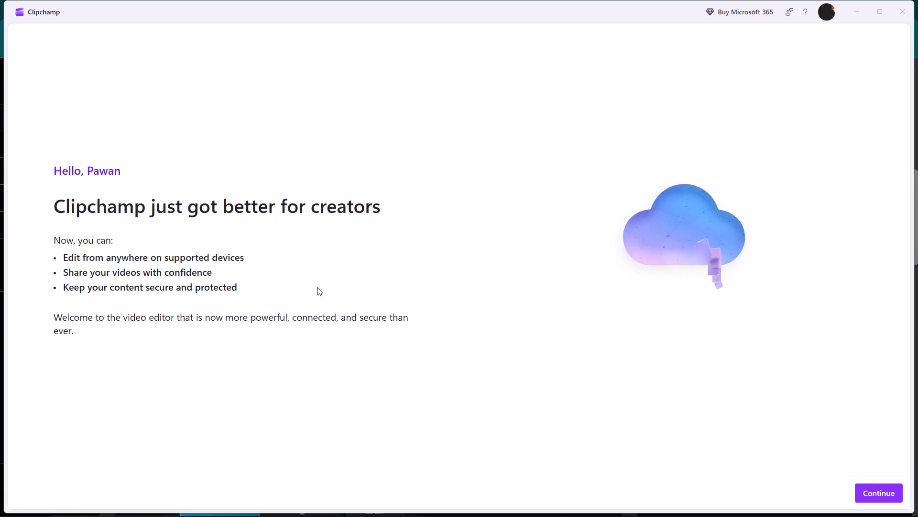
# Continue past Clipchamp's welcome page and set the project storage location to the OneDrive Videos folder.
pyautogui.click(889, 490)
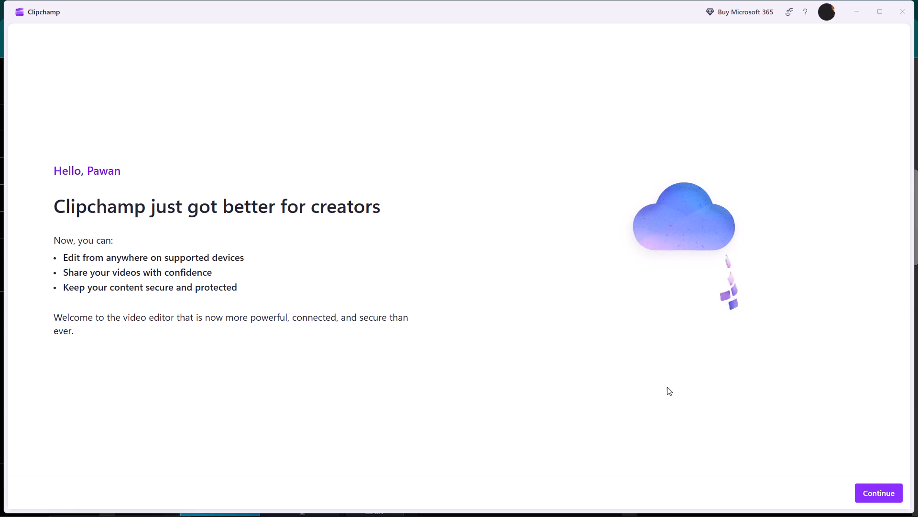
pyautogui.click(880, 485)
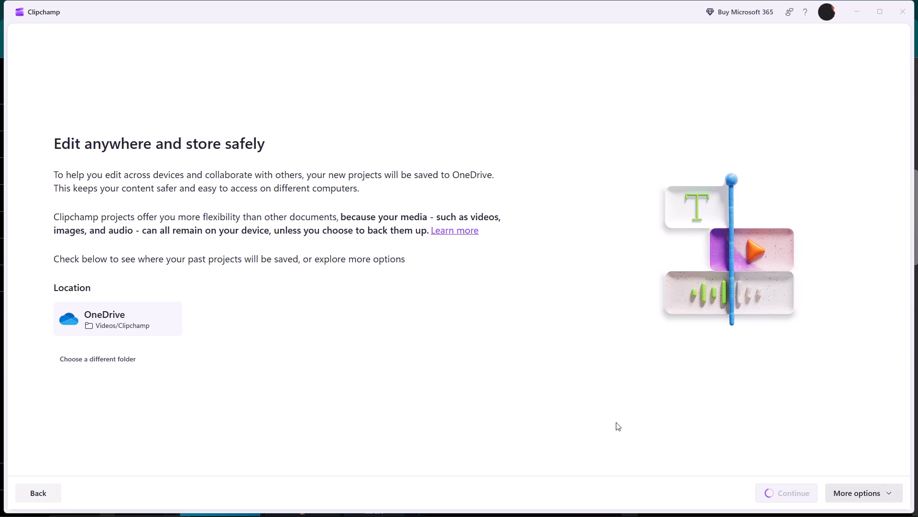
pyautogui.click(90, 359)
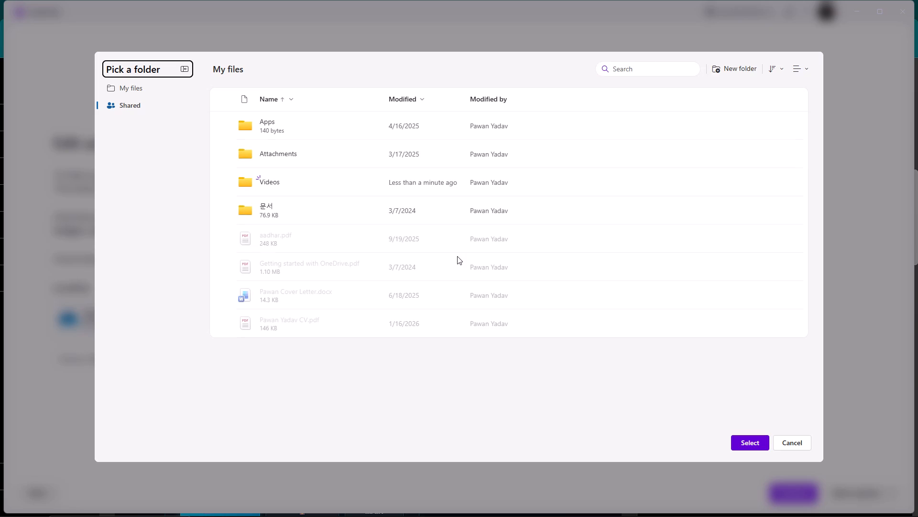
pyautogui.click(148, 91)
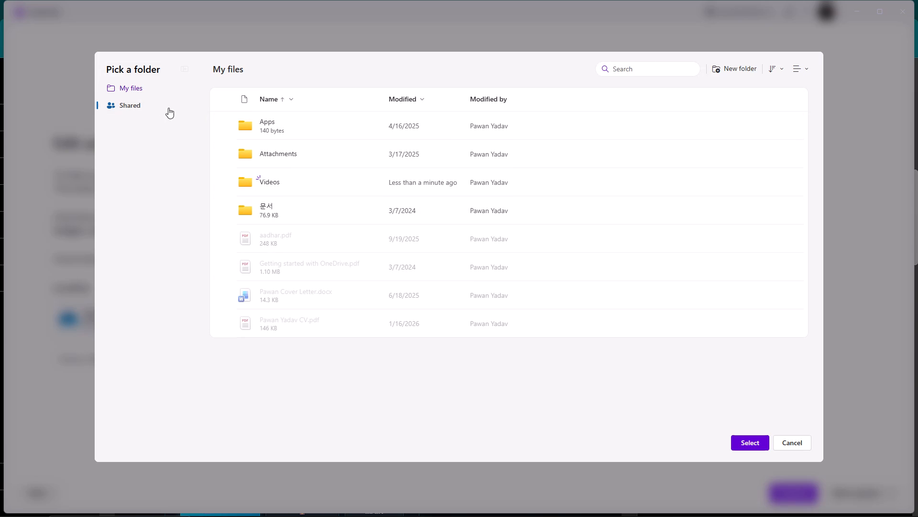
pyautogui.click(111, 89)
pyautogui.click(353, 173)
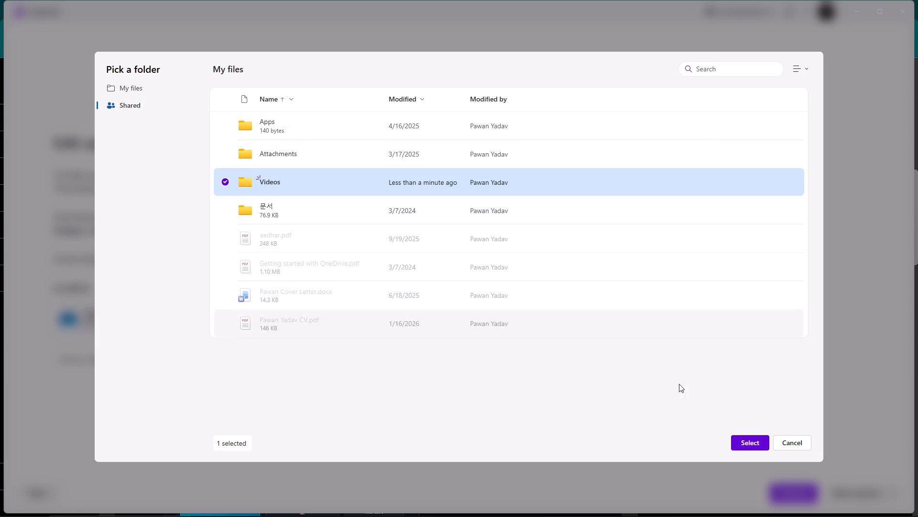
pyautogui.click(742, 444)
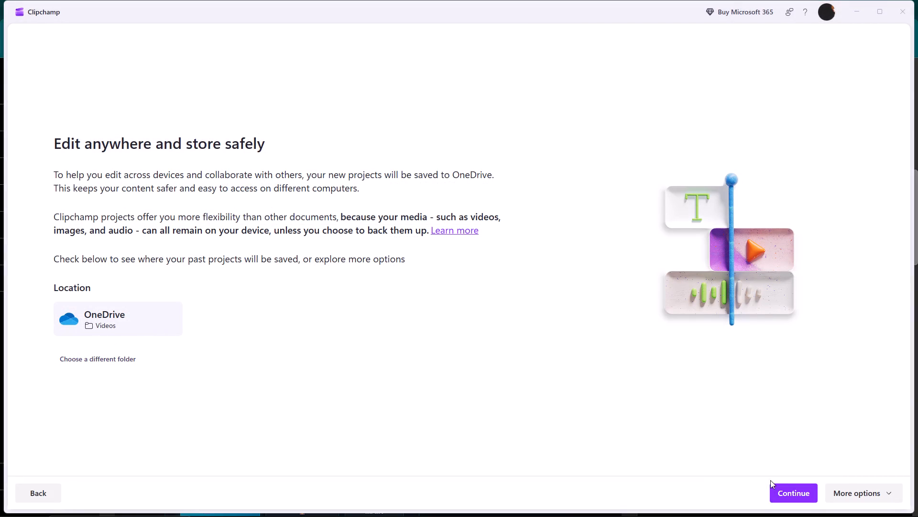
# Store the past Clipchamp projects on the local disk in a new clipmaker folder inside Videos, granting view and edit access.
pyautogui.click(847, 486)
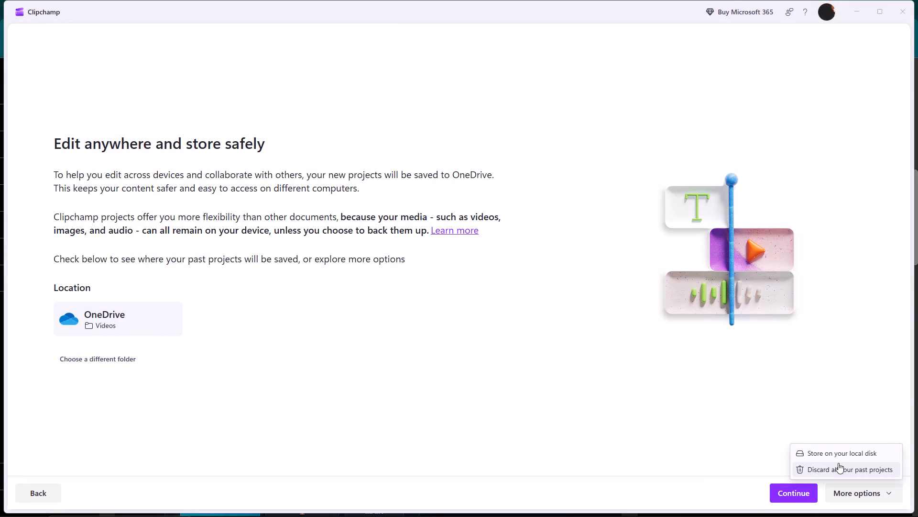
pyautogui.click(831, 450)
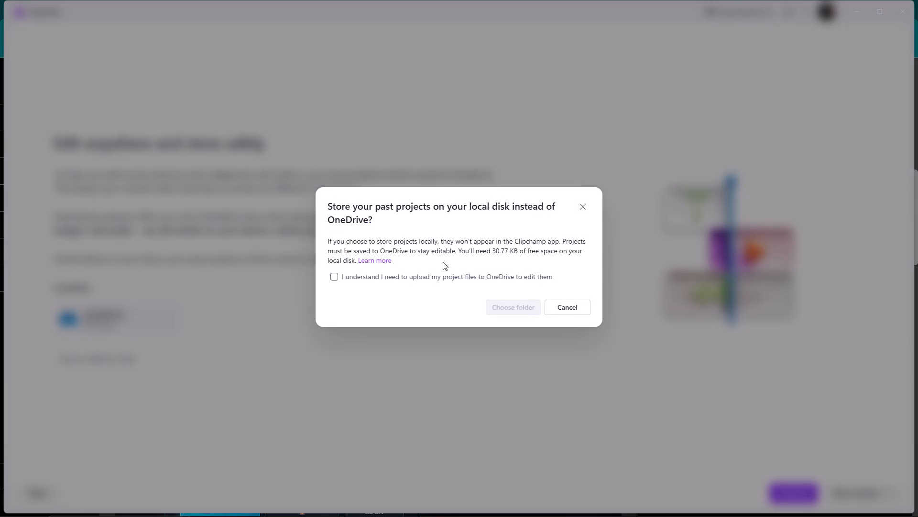
pyautogui.click(331, 280)
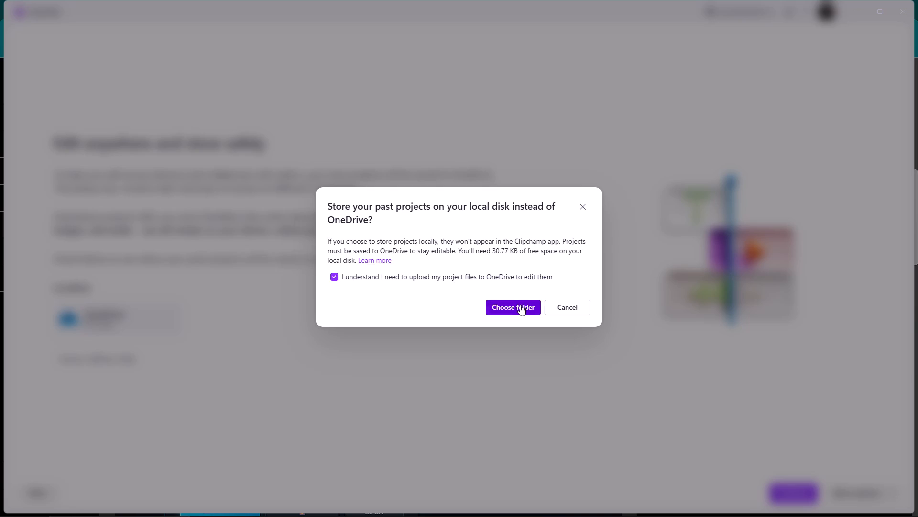
pyautogui.doubleClick(518, 306)
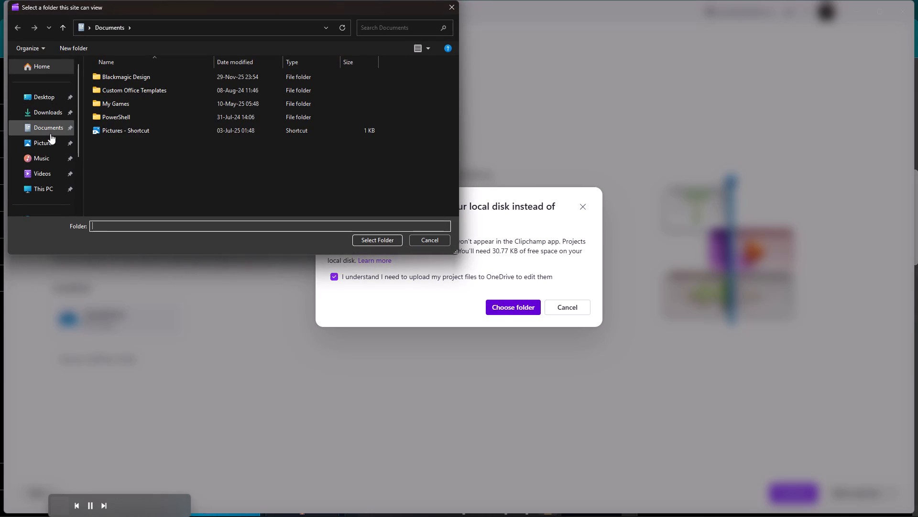
pyautogui.doubleClick(44, 172)
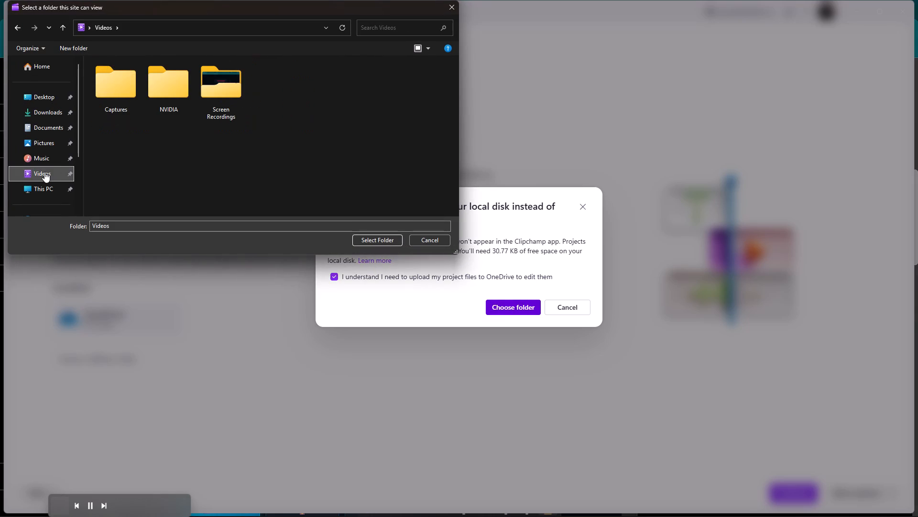
pyautogui.click(64, 47)
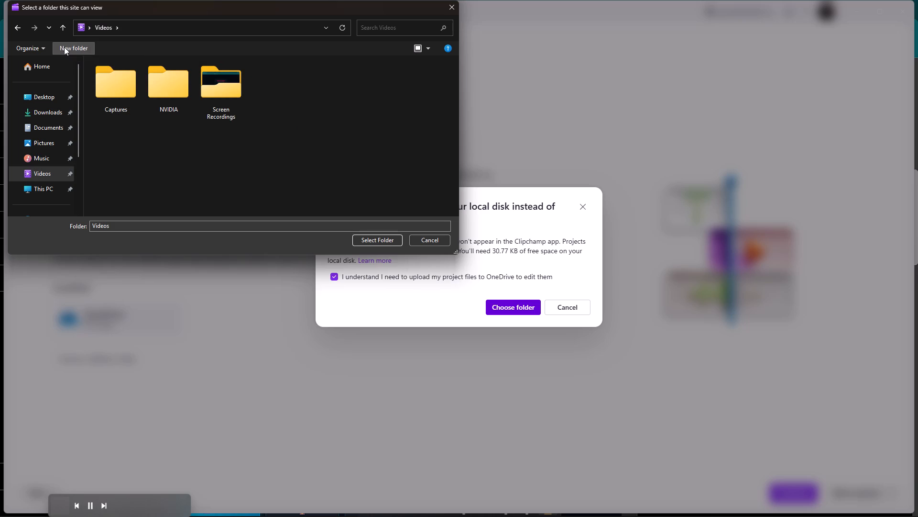
pyautogui.write('clip')
pyautogui.write('maker')
pyautogui.press('space')
pyautogui.press('Return')
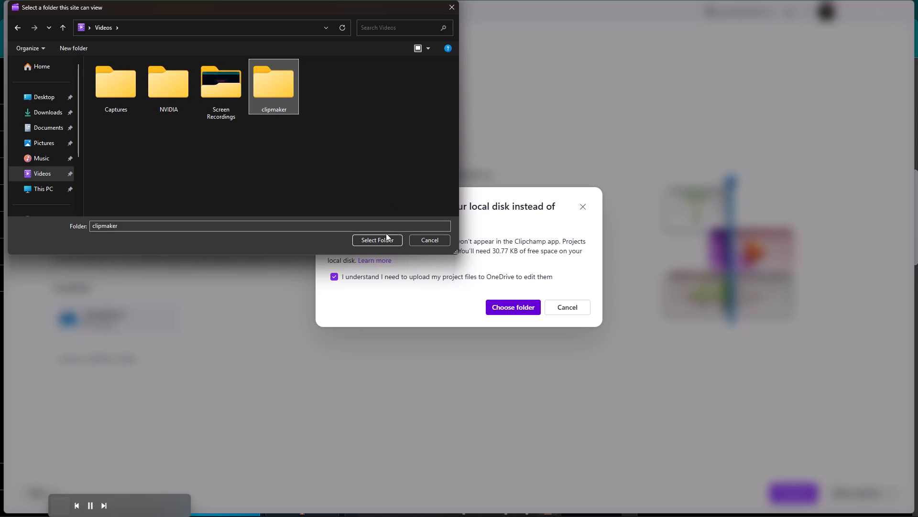
pyautogui.click(382, 240)
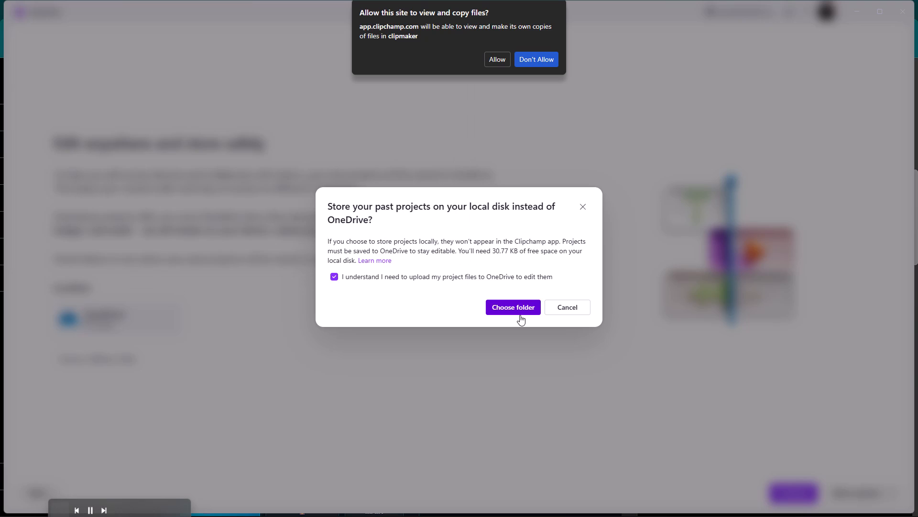
pyautogui.click(499, 59)
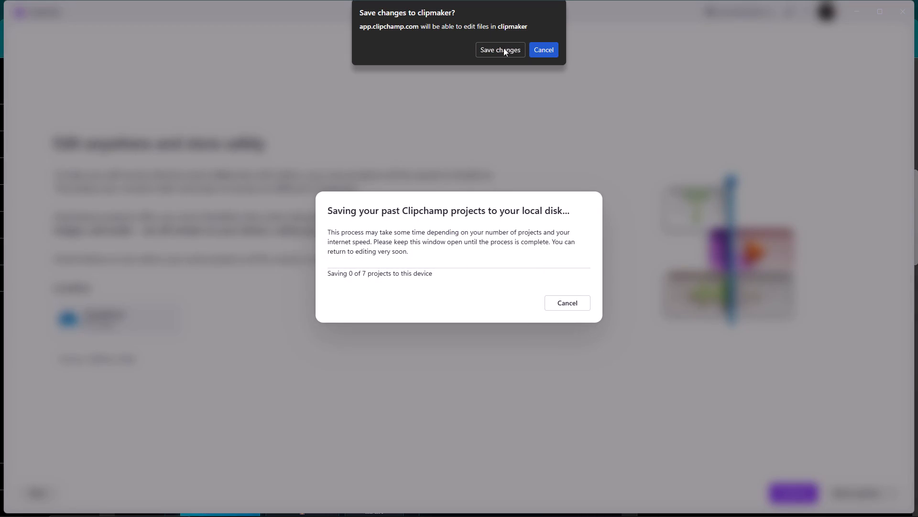
pyautogui.click(506, 51)
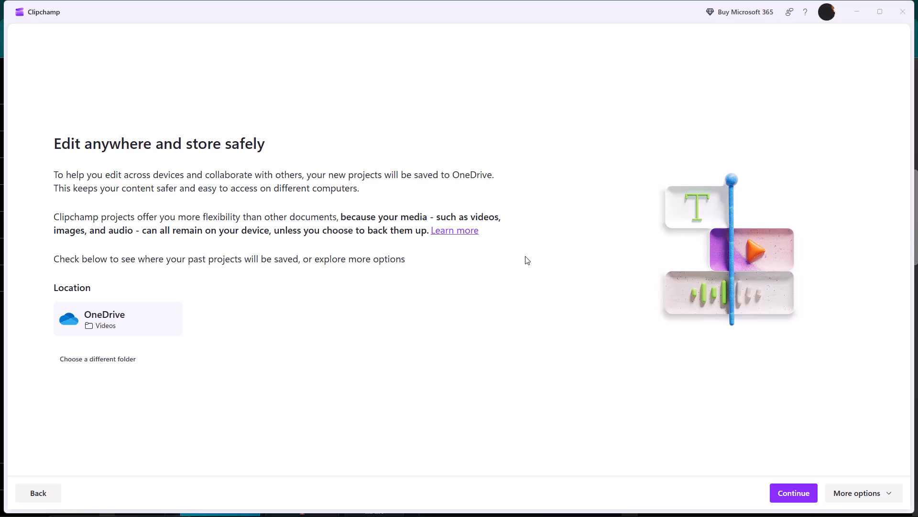
pyautogui.click(545, 290)
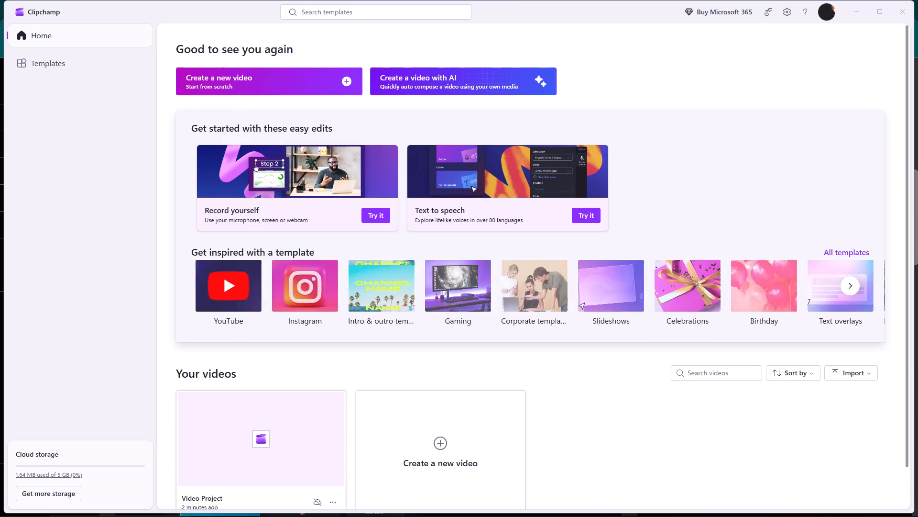
# Open the existing Video Project and place the imported screen recording on its timeline.
pyautogui.scroll(-3, 328, 347)
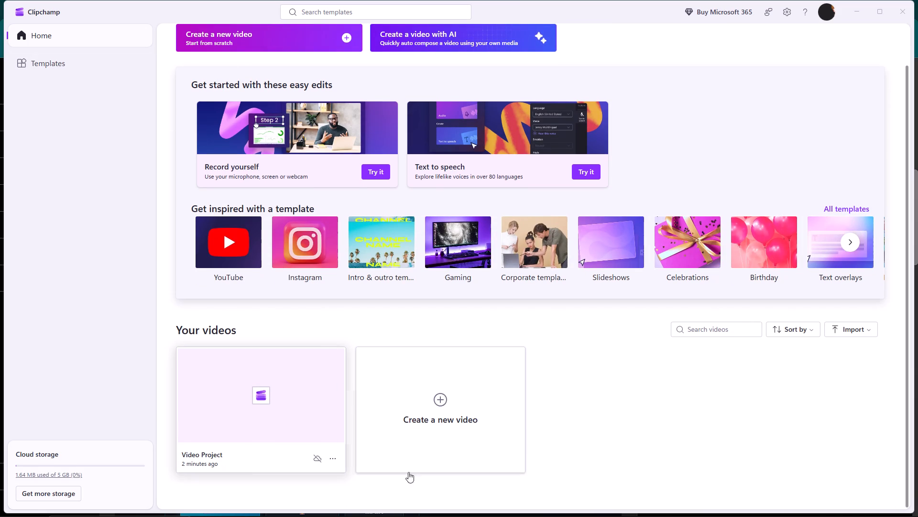
pyautogui.click(328, 461)
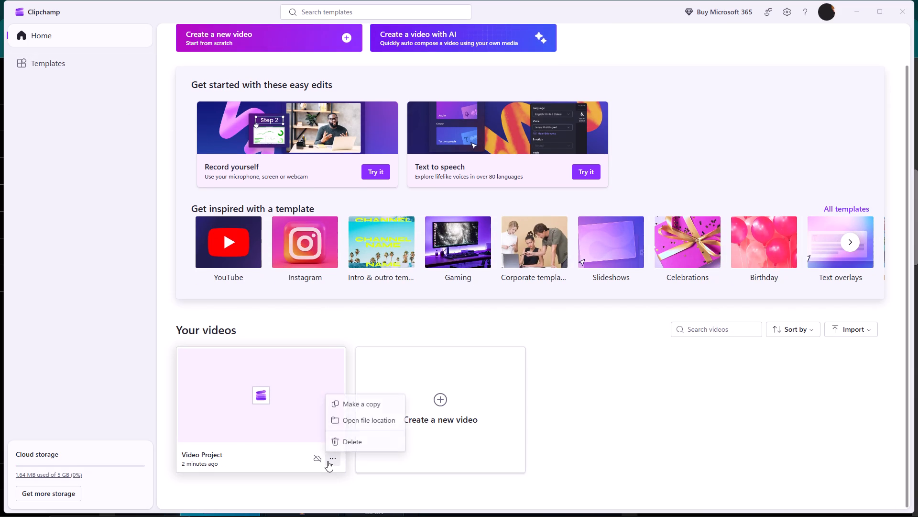
pyautogui.click(251, 408)
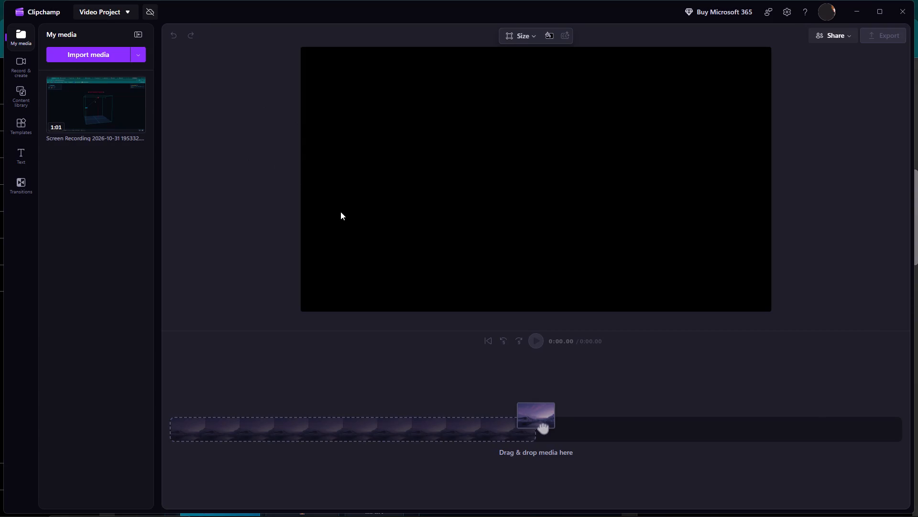
pyautogui.click(74, 91)
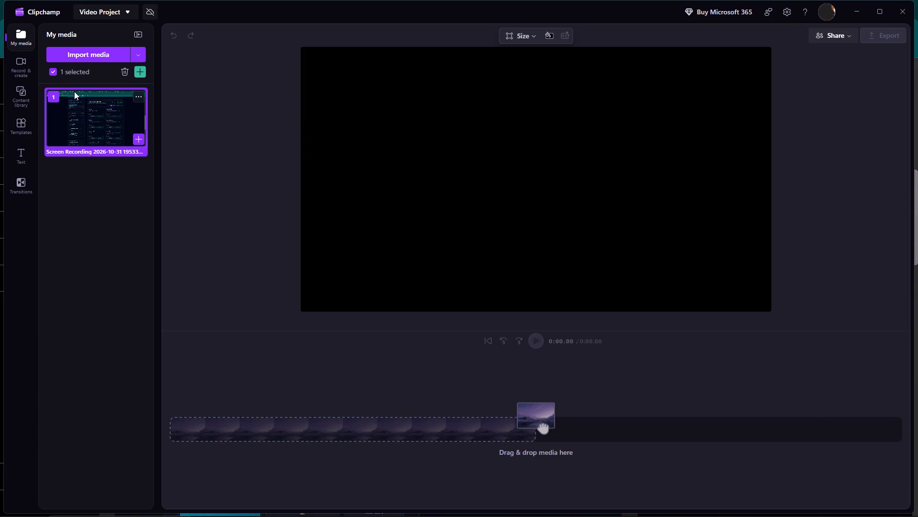
pyautogui.click(74, 91)
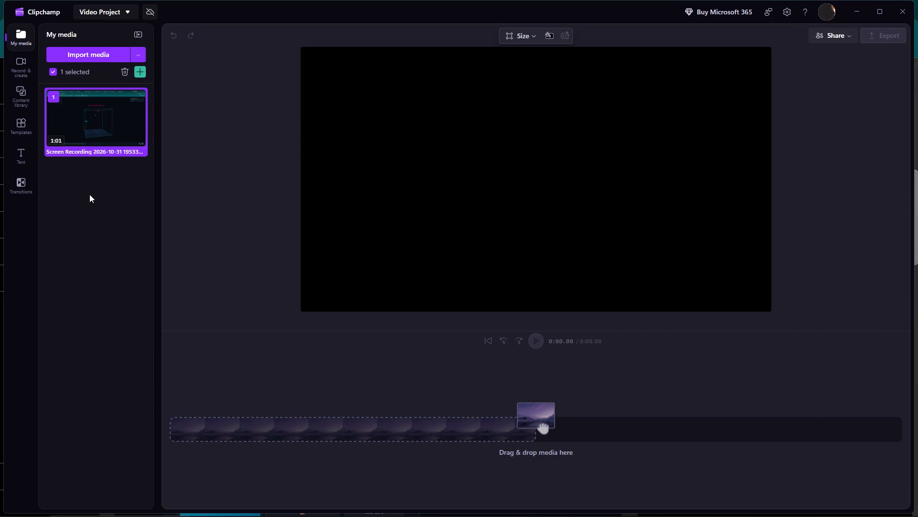
pyautogui.moveTo(66, 142); pyautogui.dragTo(275, 488)
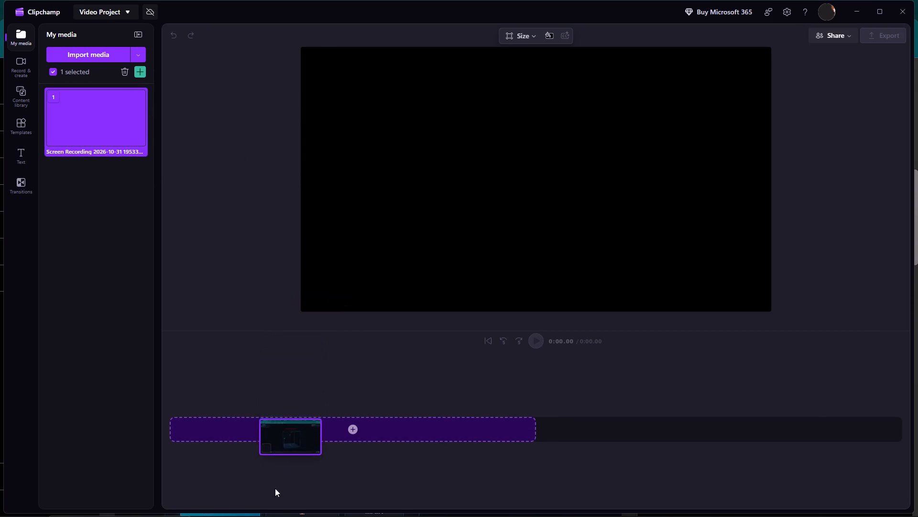
pyautogui.moveTo(275, 488); pyautogui.dragTo(258, 482)
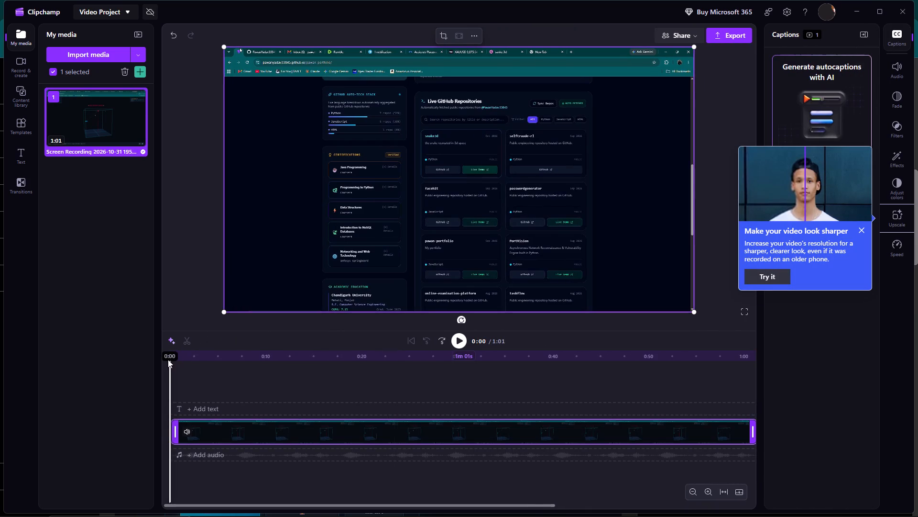
# Split the recording at about 0:02, delete the opening segment, and move the remaining clip to the timeline's start.
pyautogui.moveTo(168, 359); pyautogui.dragTo(180, 361)
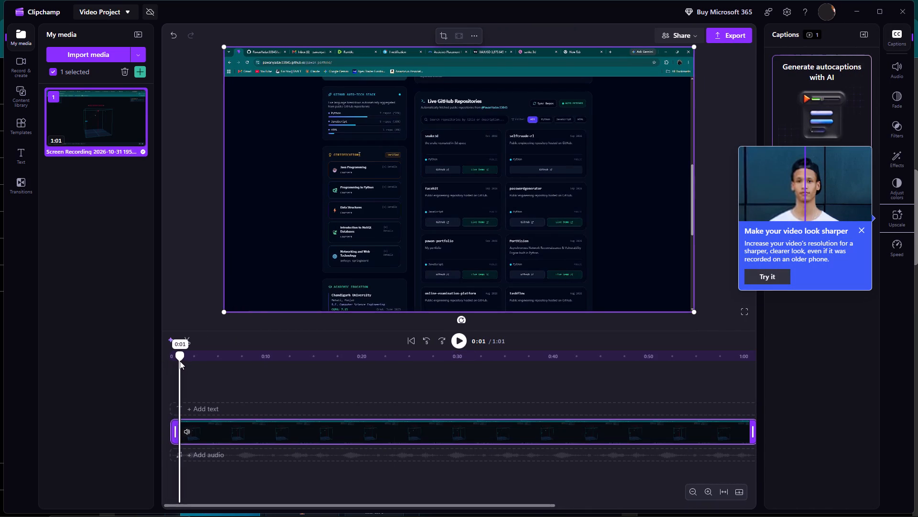
pyautogui.moveTo(180, 361); pyautogui.dragTo(197, 365)
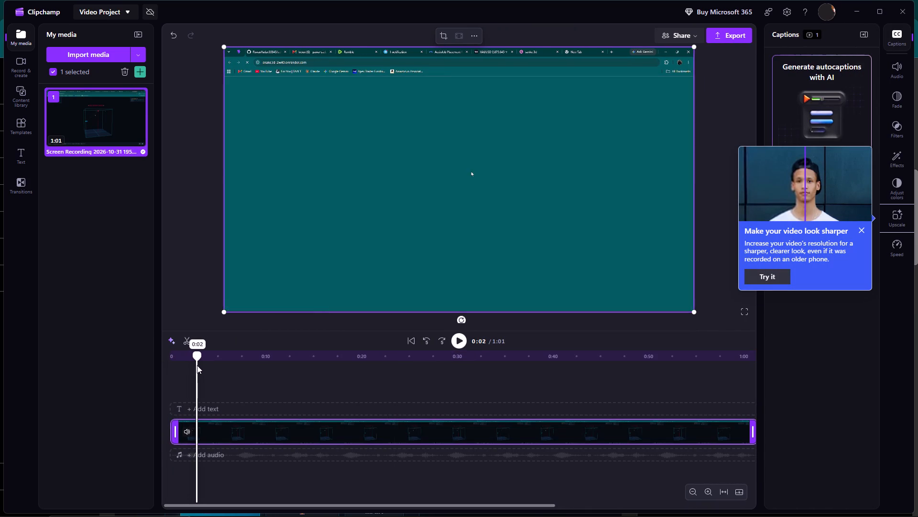
pyautogui.moveTo(197, 365); pyautogui.dragTo(196, 366)
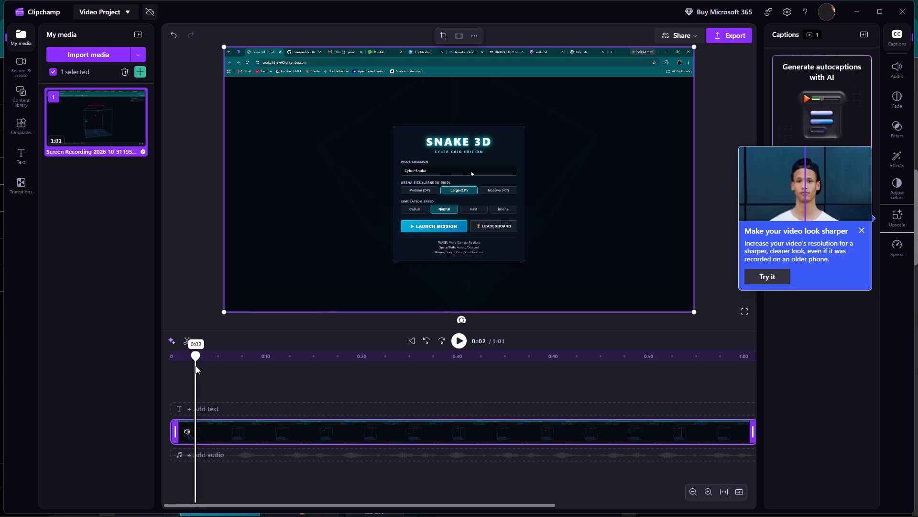
pyautogui.moveTo(196, 366); pyautogui.dragTo(198, 367)
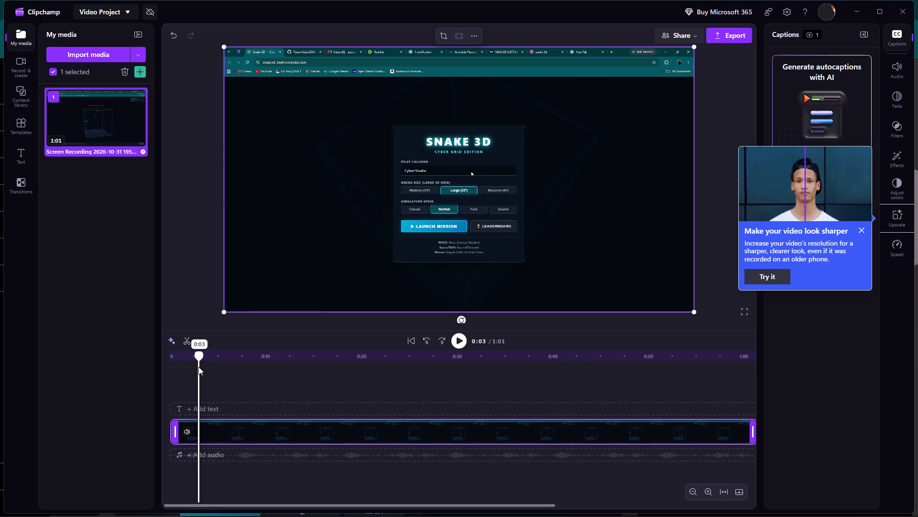
pyautogui.moveTo(198, 367); pyautogui.dragTo(198, 367)
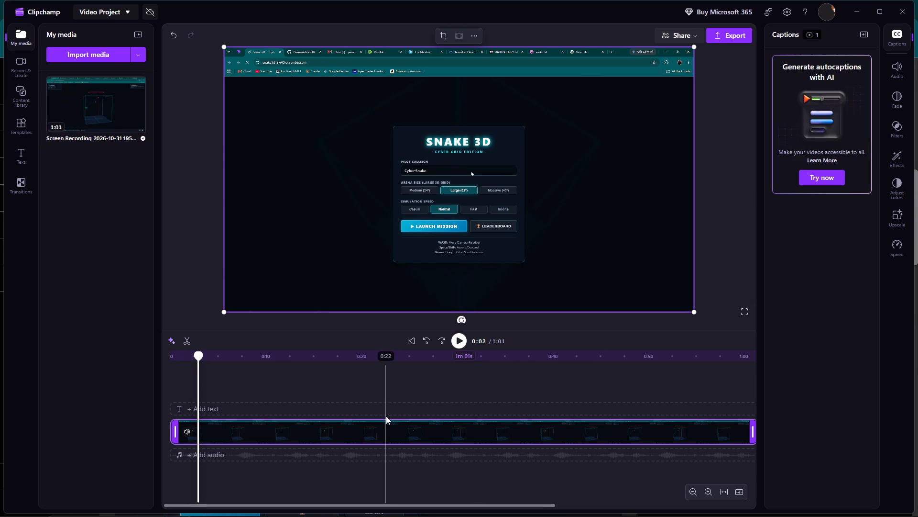
pyautogui.click(185, 337)
pyautogui.click(186, 432)
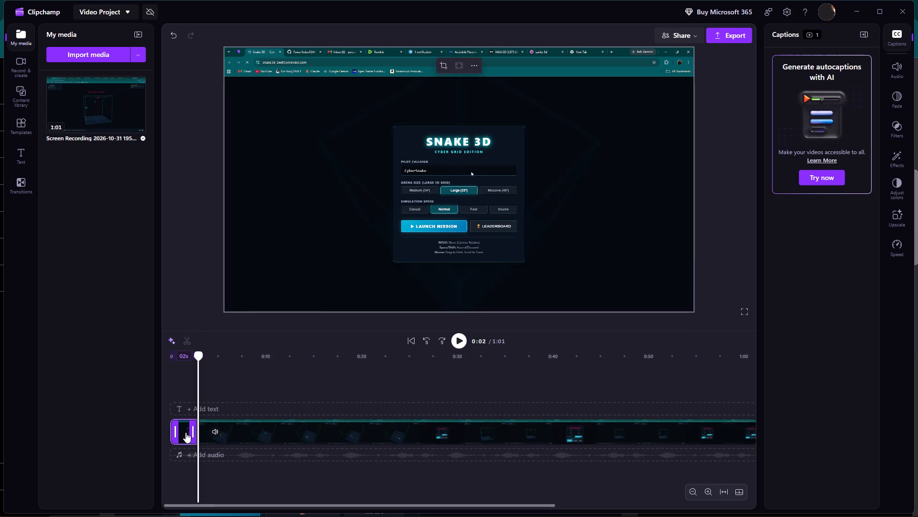
pyautogui.press('Delete')
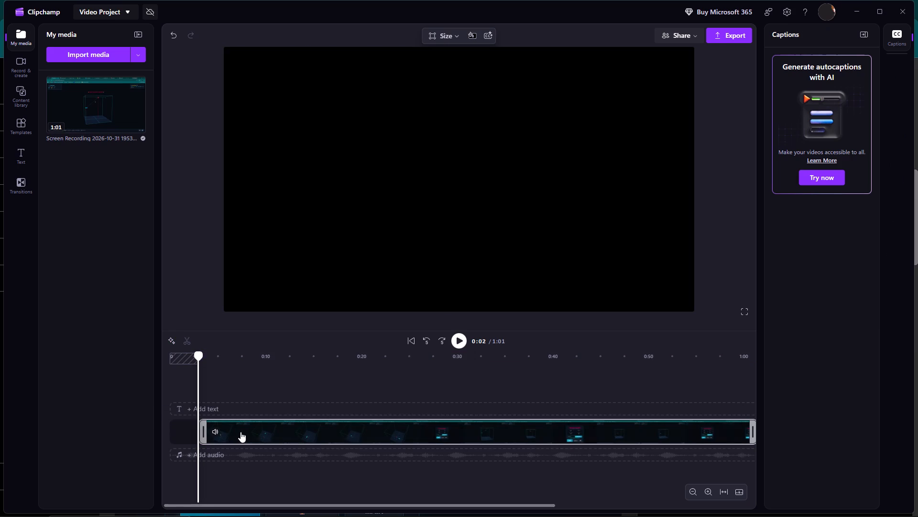
pyautogui.moveTo(240, 432); pyautogui.dragTo(212, 432)
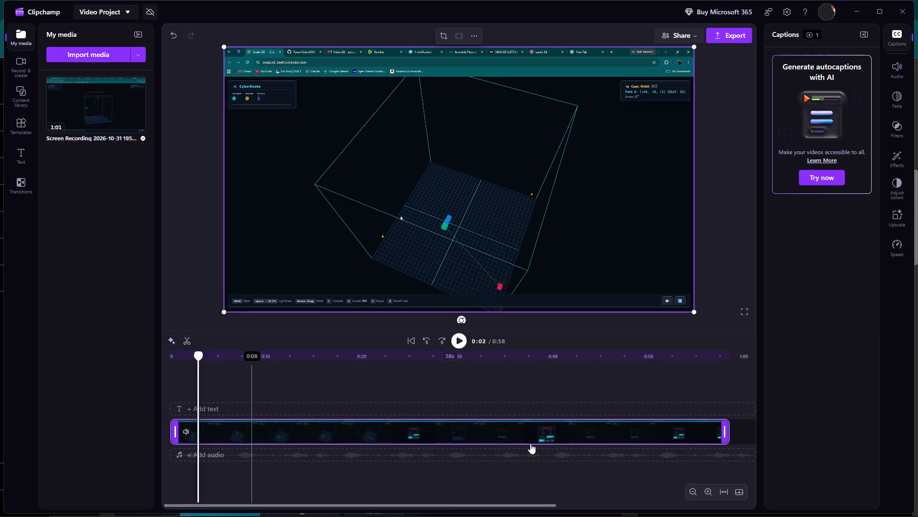
# Review the trimmed gameplay recording through to its end.
pyautogui.moveTo(196, 355); pyautogui.dragTo(203, 355)
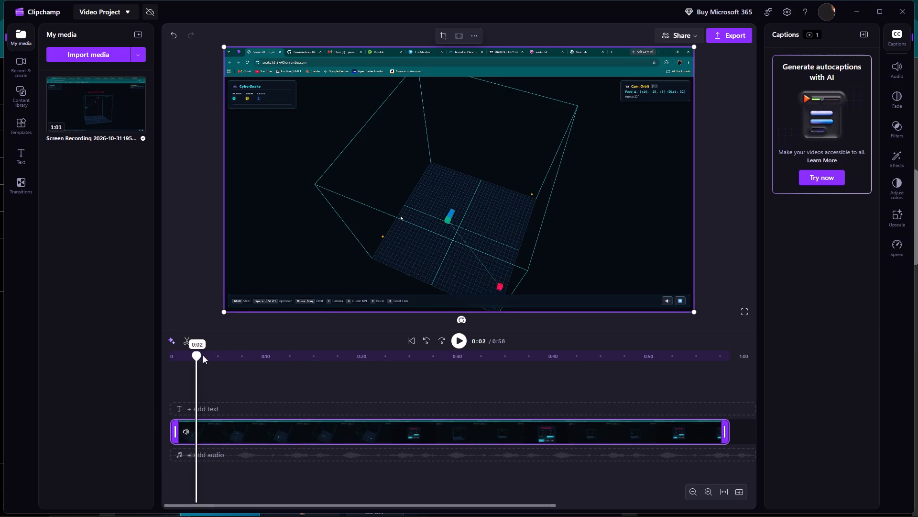
pyautogui.moveTo(203, 355); pyautogui.dragTo(256, 360)
pyautogui.moveTo(256, 360); pyautogui.dragTo(275, 360)
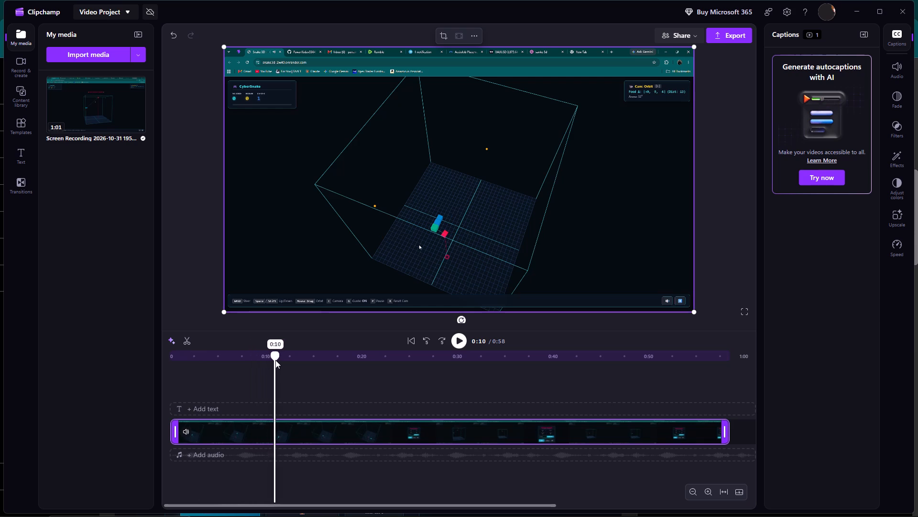
pyautogui.moveTo(275, 360); pyautogui.dragTo(322, 360)
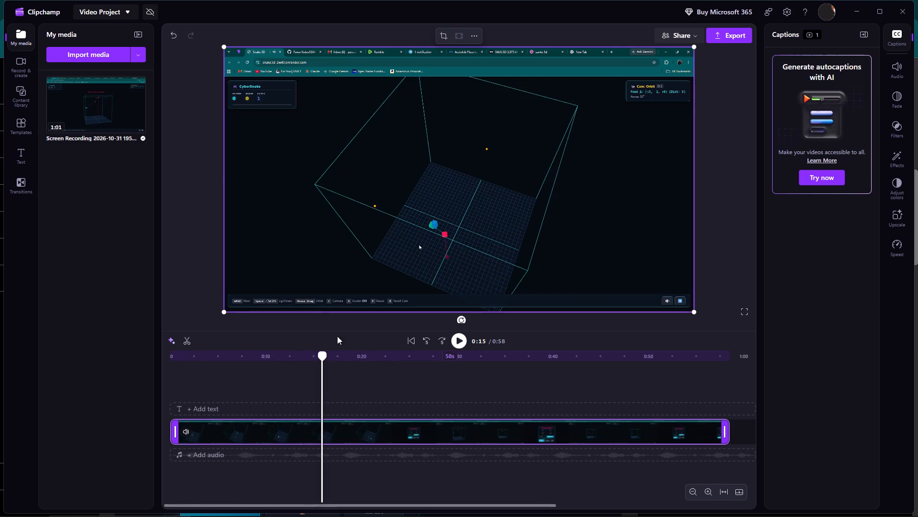
pyautogui.press('space')
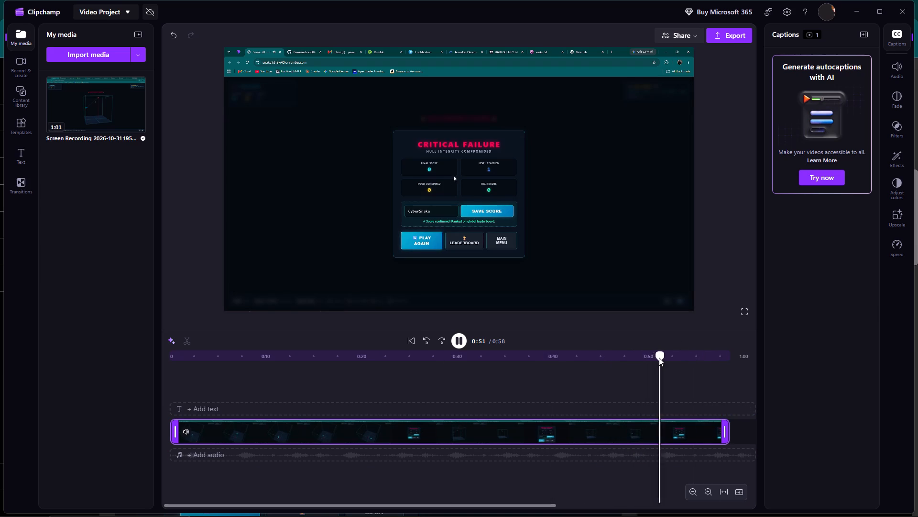
pyautogui.moveTo(674, 357); pyautogui.dragTo(719, 350)
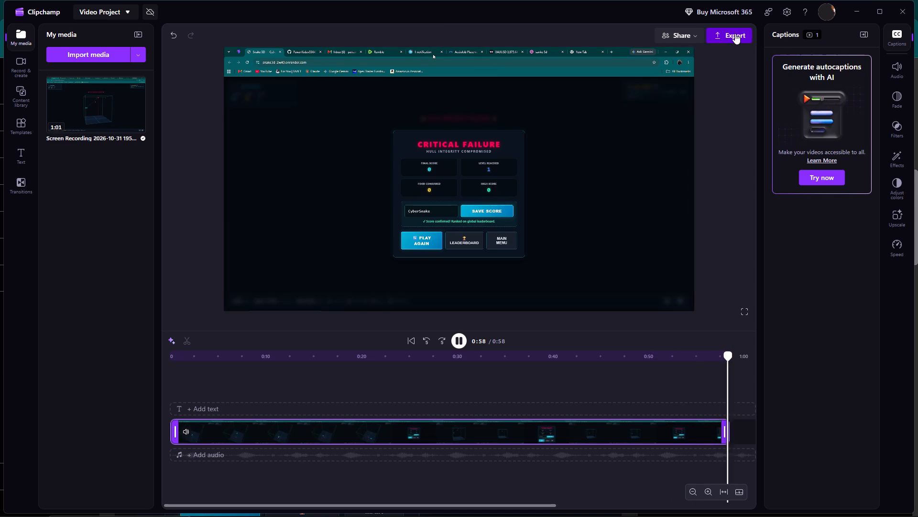
# Export the trimmed video in 1080p quality as Video Project.mp4, without cloud storage.
pyautogui.click(735, 34)
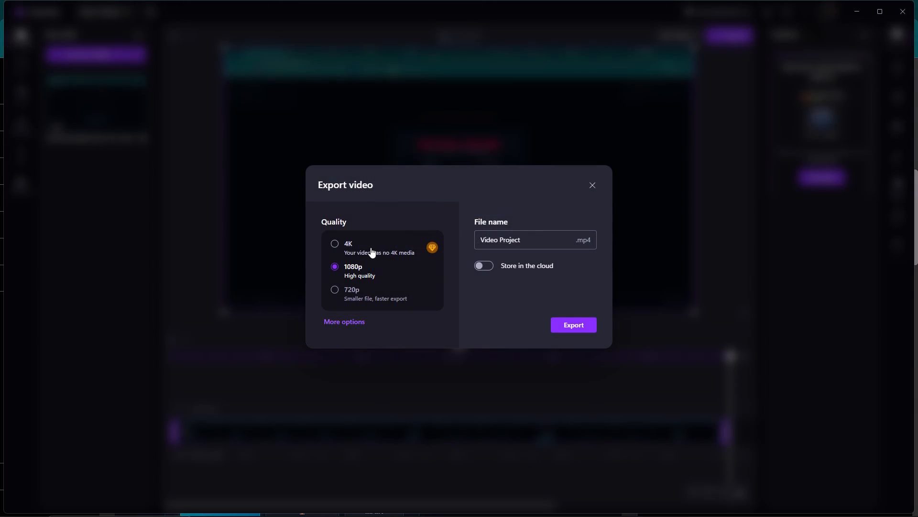
pyautogui.click(589, 329)
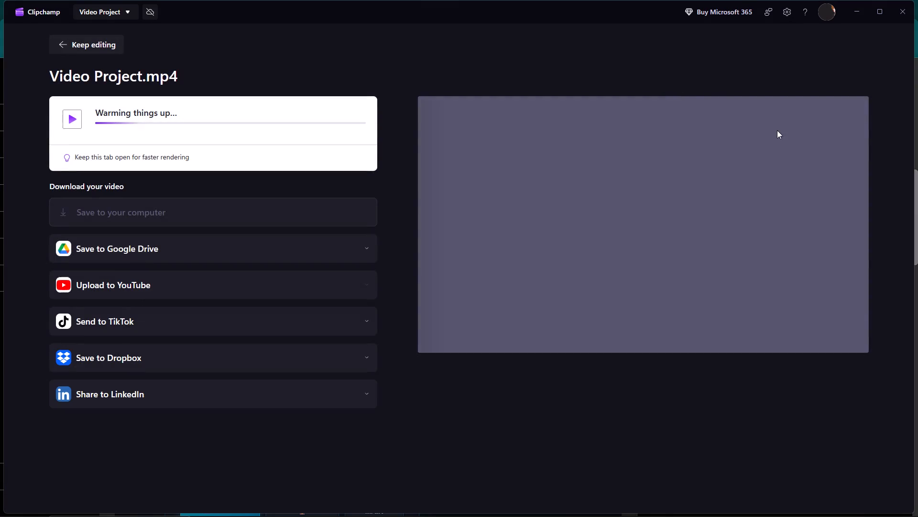
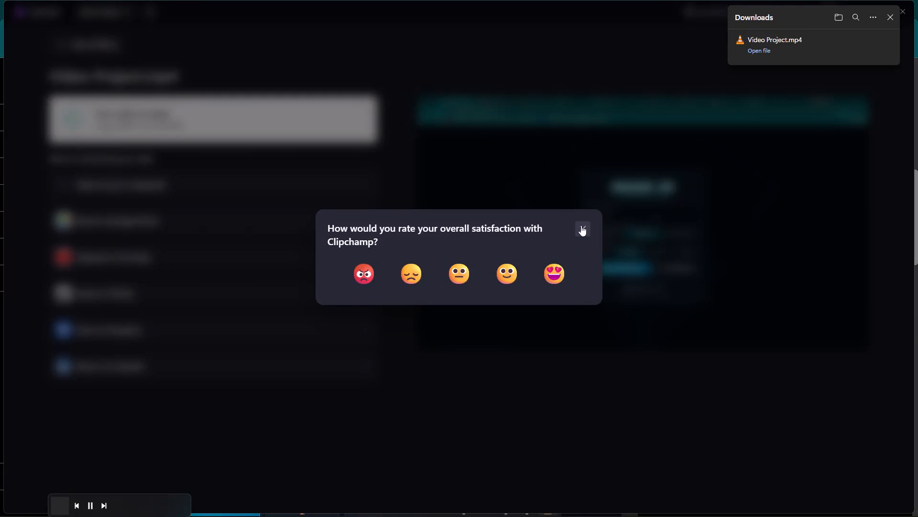
# Dismiss the satisfaction survey and the downloads list, and close the Clipchamp video editor.
pyautogui.click(581, 225)
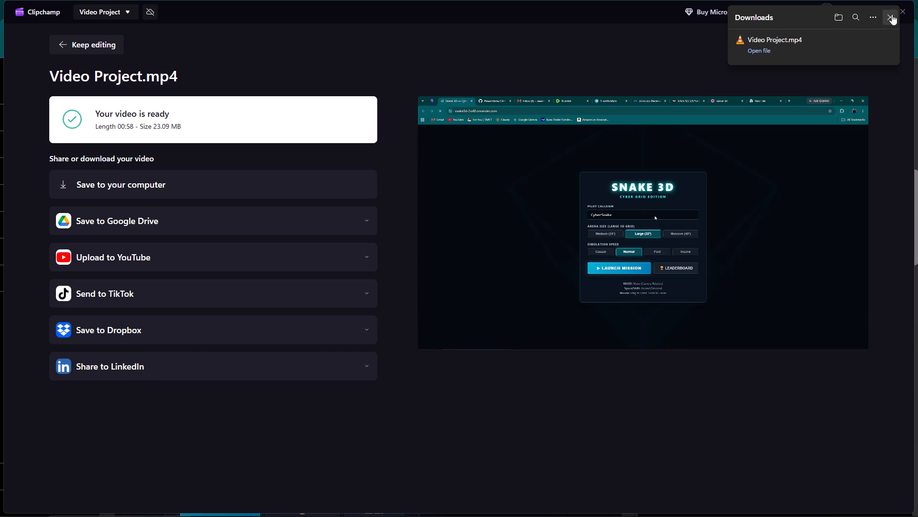
pyautogui.click(892, 14)
pyautogui.click(903, 14)
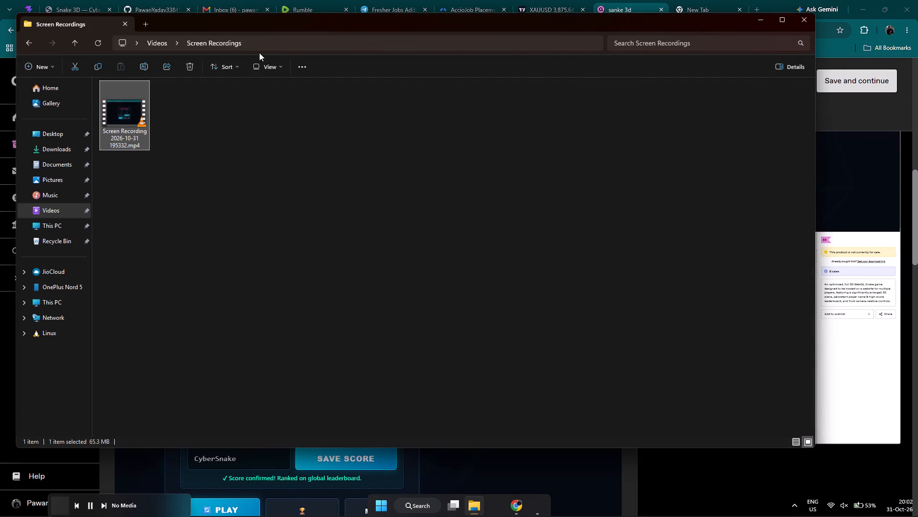
# Delete the original screen recording file from the Screen Recordings folder and close the folder window.
pyautogui.click(140, 107)
pyautogui.press('Delete')
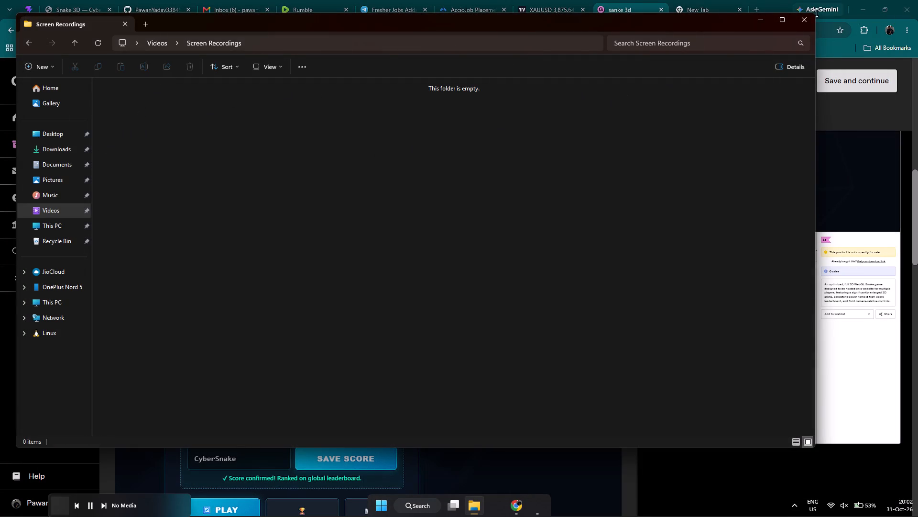
pyautogui.click(804, 21)
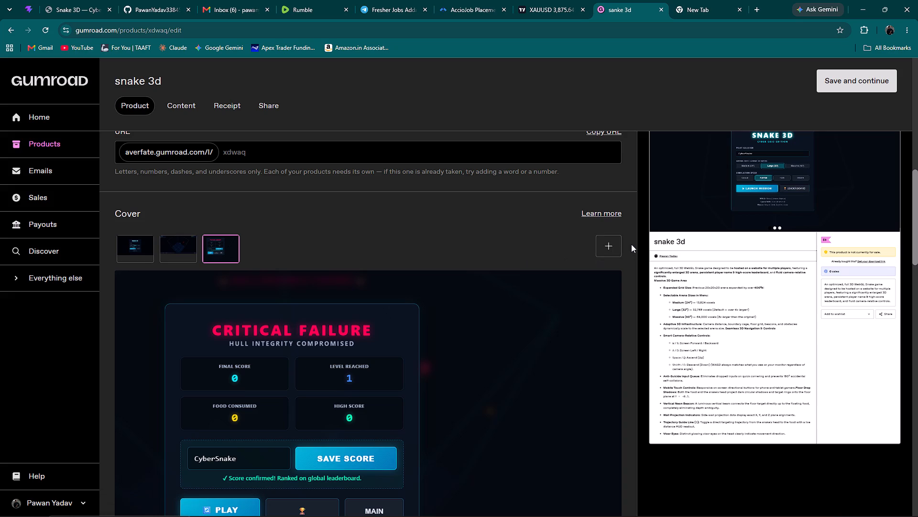
# Begin adding another cover to the snake 3d product on Gumroad, using a file from the computer.
pyautogui.click(603, 243)
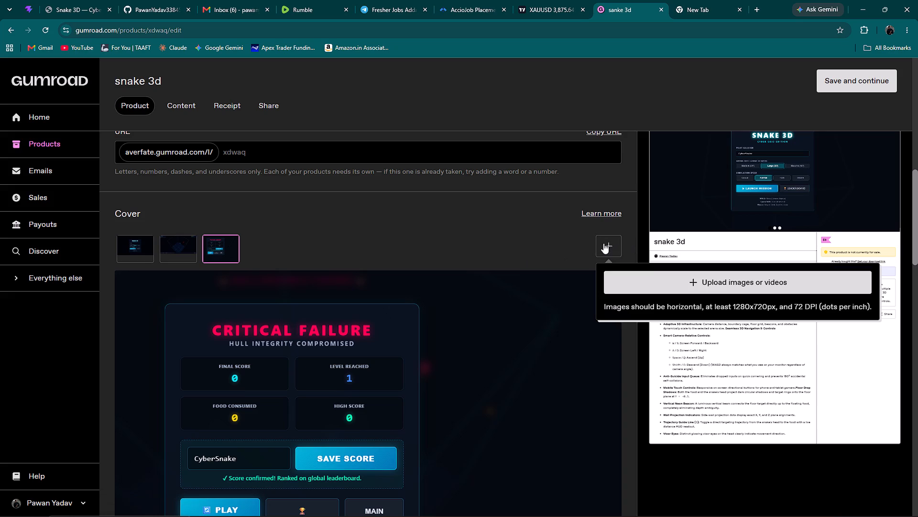
pyautogui.click(713, 279)
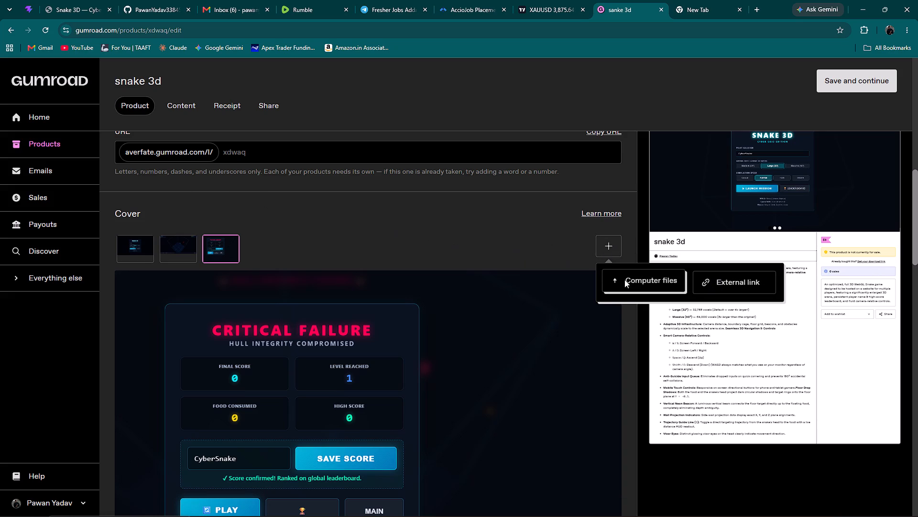
pyautogui.click(624, 280)
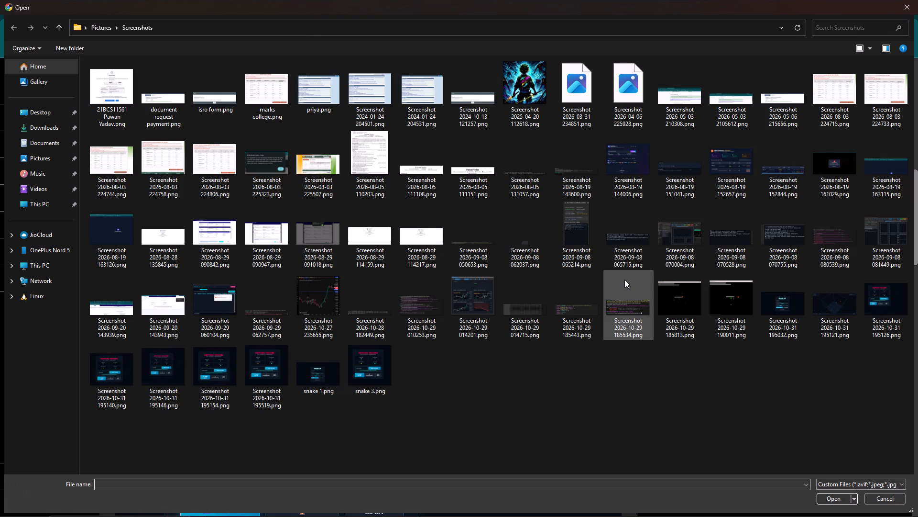
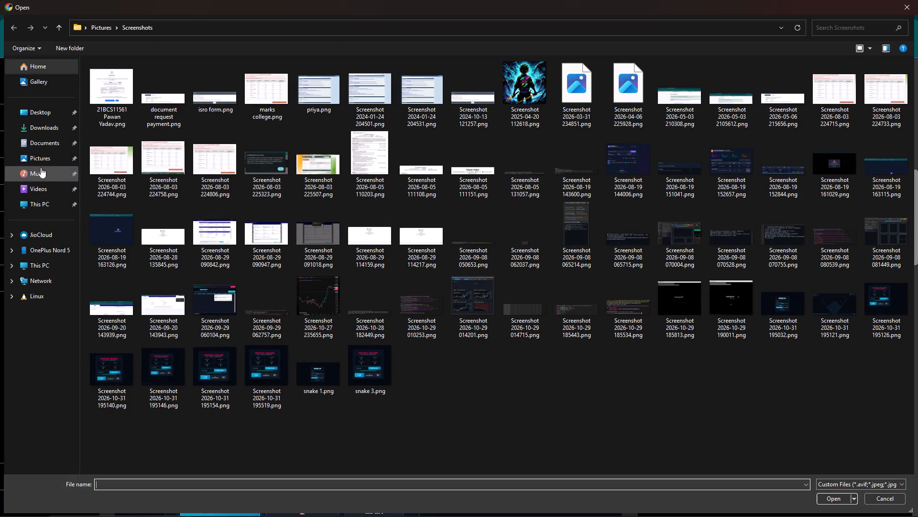
# Look for the gameplay video in the Screen Recordings folder inside Videos.
pyautogui.click(39, 184)
pyautogui.doubleClick(275, 81)
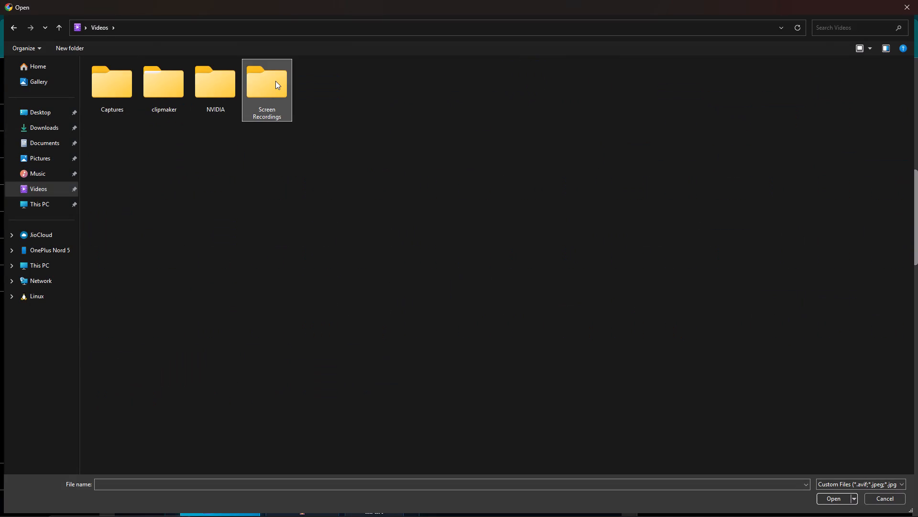
pyautogui.press('BackSpace')
pyautogui.press('Left')
pyautogui.press('Left')
pyautogui.press('Left')
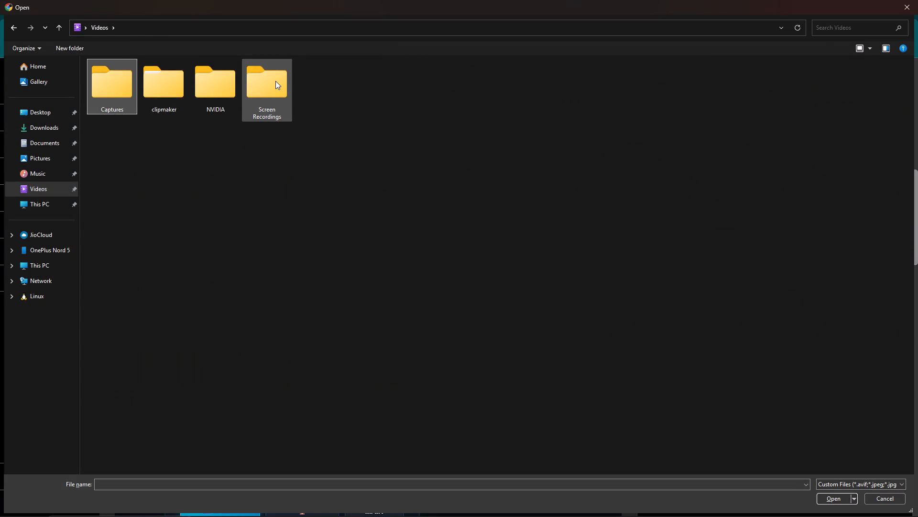
# Look through the project folders inside the clipmaker folder in Videos for the gameplay video.
pyautogui.press('Right')
pyautogui.press('Return')
pyautogui.press('Right')
pyautogui.press('Right')
pyautogui.press('Right')
pyautogui.press('Right')
pyautogui.press('Right')
pyautogui.press('Right')
pyautogui.press('Right')
pyautogui.press('Right')
pyautogui.press('Right')
pyautogui.press('Right')
pyautogui.press('Right')
pyautogui.press('Right')
pyautogui.press('Right')
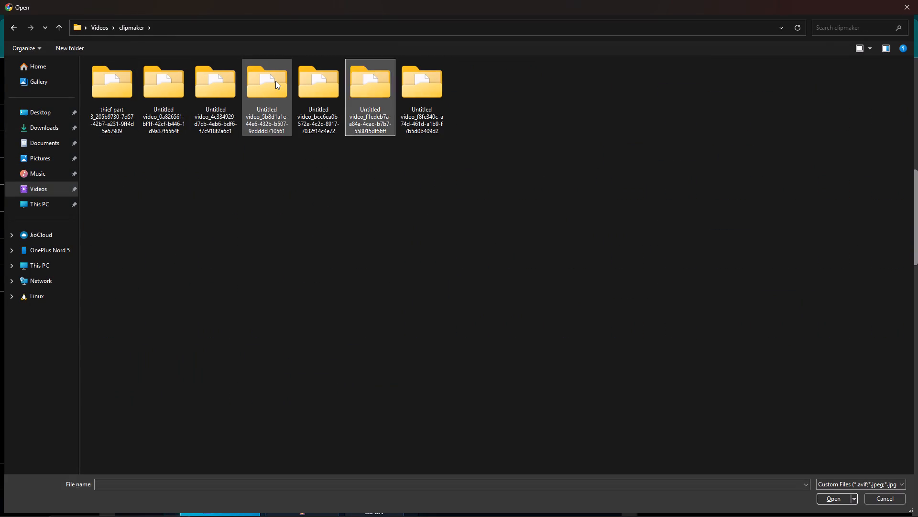
pyautogui.press('Left')
pyautogui.press('Left')
pyautogui.press('Left')
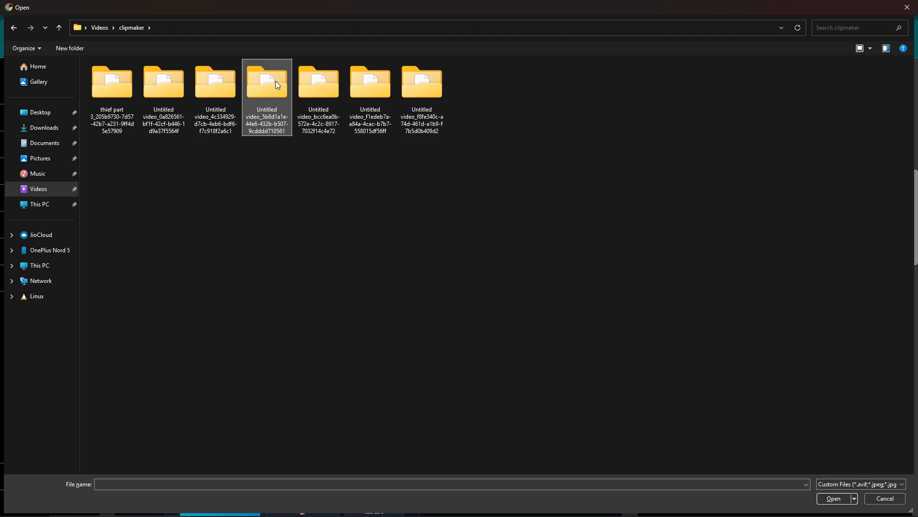
pyautogui.press('Right')
pyautogui.press('Left')
pyautogui.press('Left')
pyautogui.press('Left')
pyautogui.press('Left')
pyautogui.press('Left')
pyautogui.press('Left')
pyautogui.press('Right')
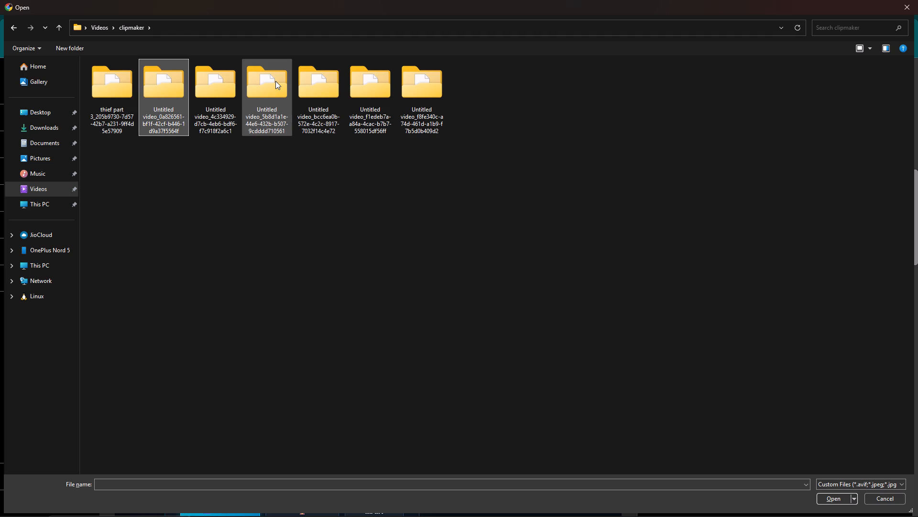
# Check the Assets folders of the Untitled video_0a826561 and Untitled video_5b8d1a1e projects for the gameplay video.
pyautogui.press('Return')
pyautogui.press('Right')
pyautogui.press('Down')
pyautogui.press('Return')
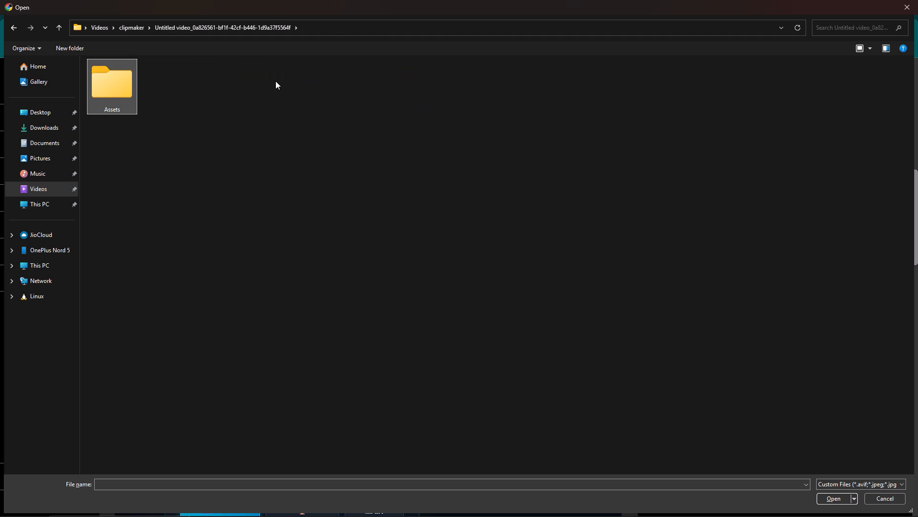
pyautogui.press('BackSpace')
pyautogui.press('BackSpace')
pyautogui.press('Right')
pyautogui.press('Right')
pyautogui.press('Return')
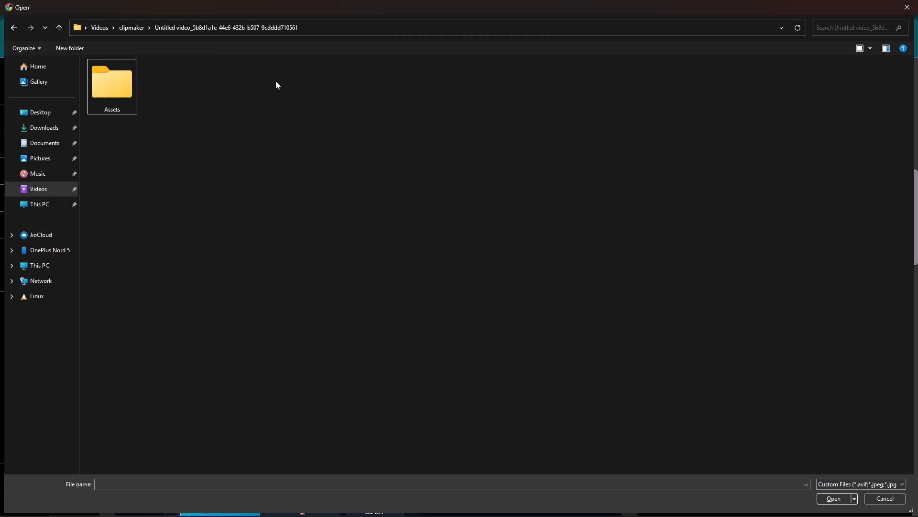
pyautogui.press('Right')
pyautogui.press('Return')
pyautogui.press('BackSpace')
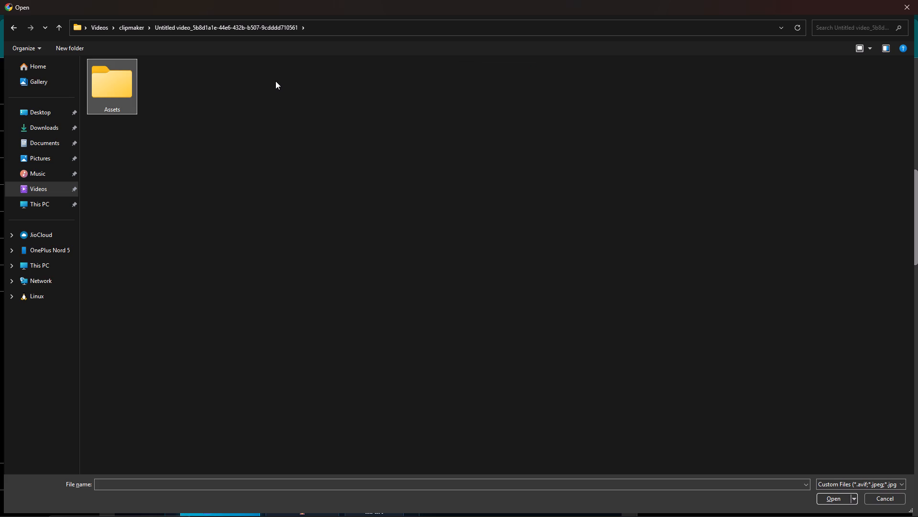
pyautogui.press('BackSpace')
# Look inside the Untitled video_bcc6ea0b project and the Untitled video_f8fe340c project's Assets folder for the gameplay video.
pyautogui.press('Right')
pyautogui.press('Return')
pyautogui.press('Return')
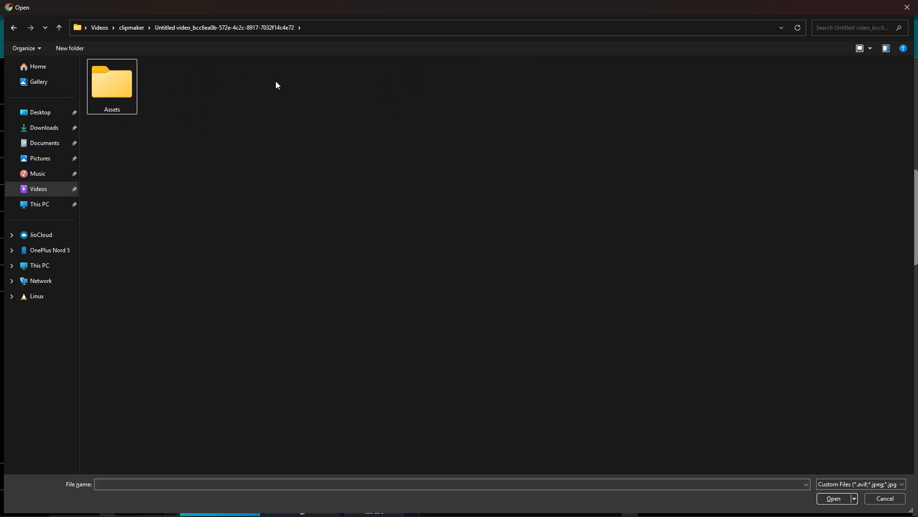
pyautogui.press('BackSpace')
pyautogui.press('Right')
pyautogui.press('Right')
pyautogui.press('Return')
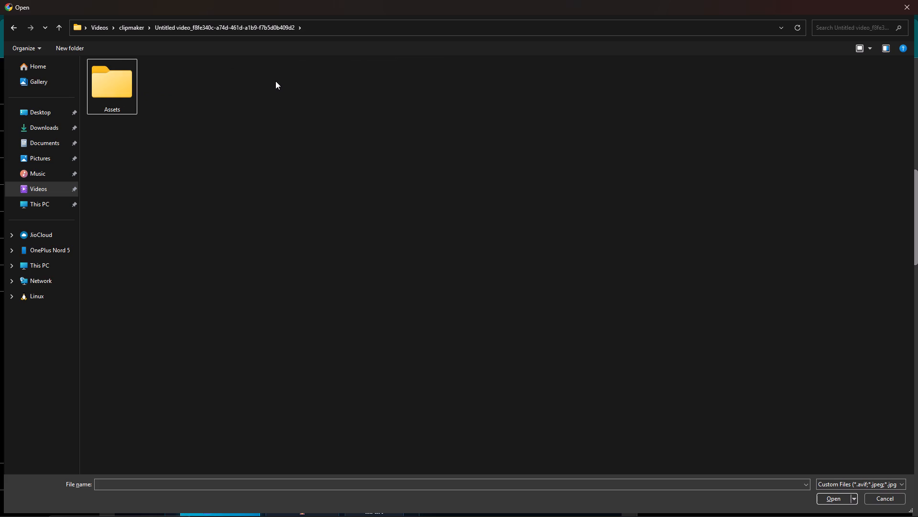
pyautogui.press('Down')
pyautogui.press('Return')
pyautogui.press('BackSpace')
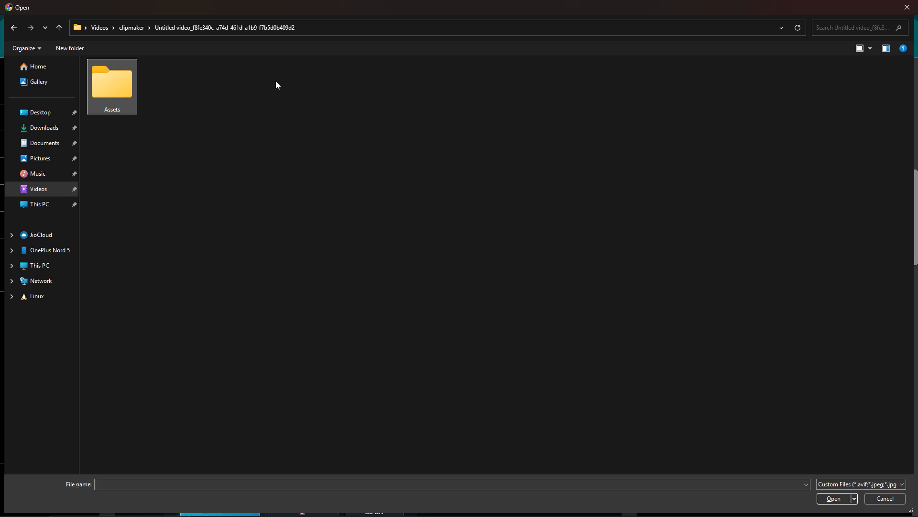
pyautogui.press('BackSpace')
# Check the Assets folders of the Untitled video_f1edeb7a and Untitled video_bcc6ea0b projects for the gameplay video.
pyautogui.press('Left')
pyautogui.press('Return')
pyautogui.press('Return')
pyautogui.press('Down')
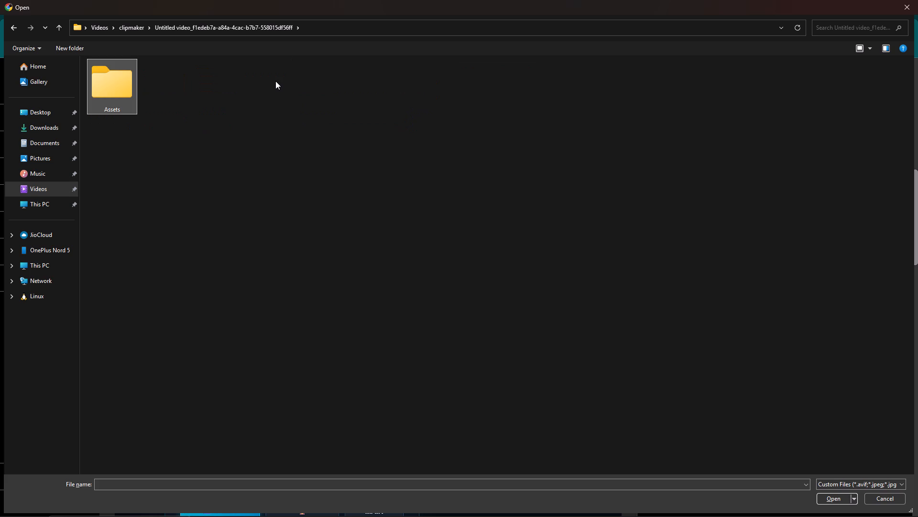
pyautogui.press('Return')
pyautogui.press('BackSpace')
pyautogui.press('Left')
pyautogui.press('BackSpace')
pyautogui.press('Left')
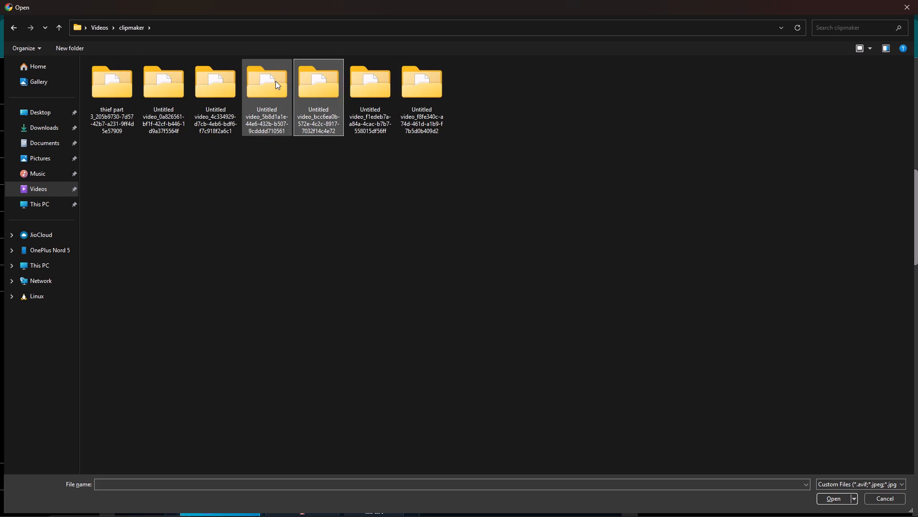
pyautogui.press('Return')
pyautogui.press('Return')
pyautogui.press('Down')
pyautogui.press('Return')
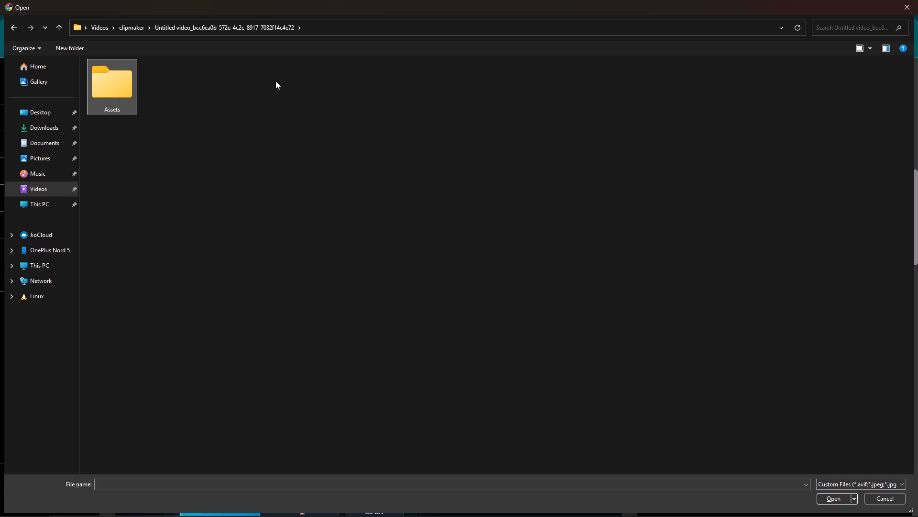
pyautogui.press('BackSpace')
pyautogui.press('BackSpace')
# Check the Assets folders of the Untitled video_5b8d1a1e and Untitled video_4c334929 projects for the gameplay video.
pyautogui.press('Left')
pyautogui.press('Return')
pyautogui.press('Return')
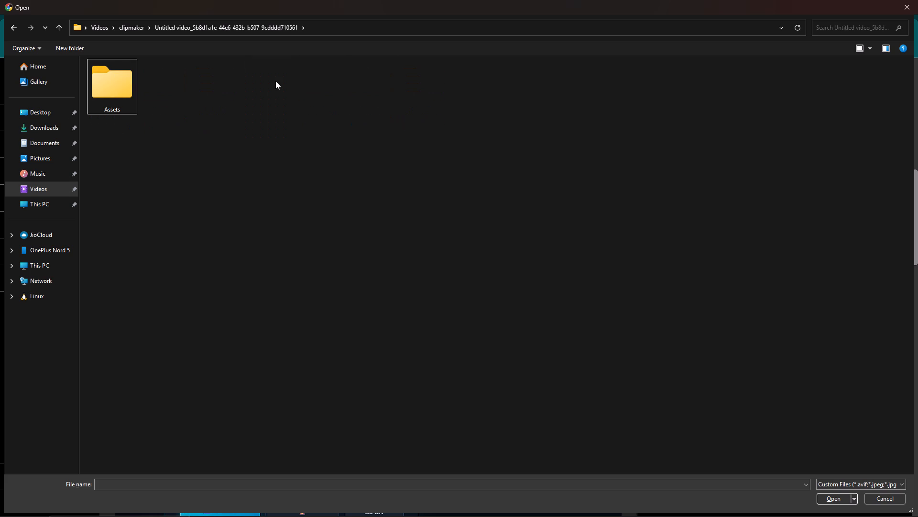
pyautogui.press('Down')
pyautogui.press('Return')
pyautogui.press('BackSpace')
pyautogui.press('Left')
pyautogui.press('BackSpace')
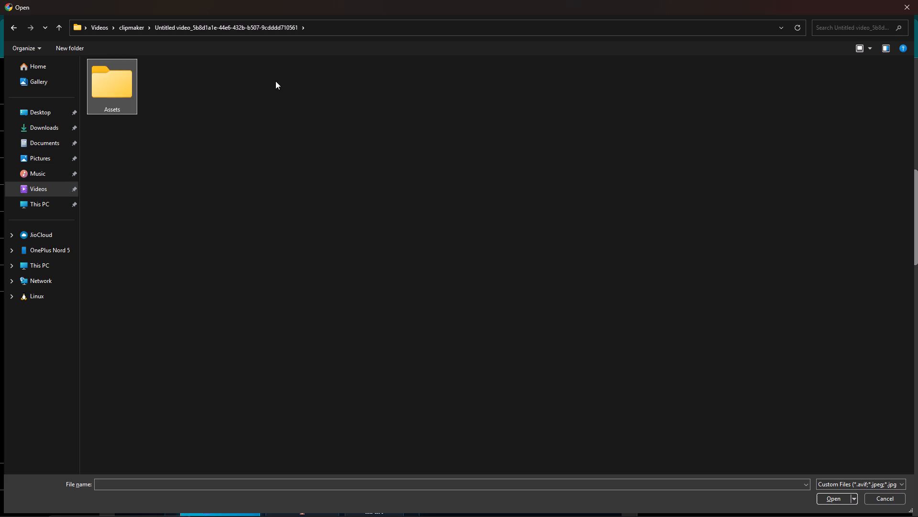
pyautogui.press('Left')
pyautogui.press('Return')
pyautogui.press('Return')
pyautogui.press('Down')
pyautogui.press('Return')
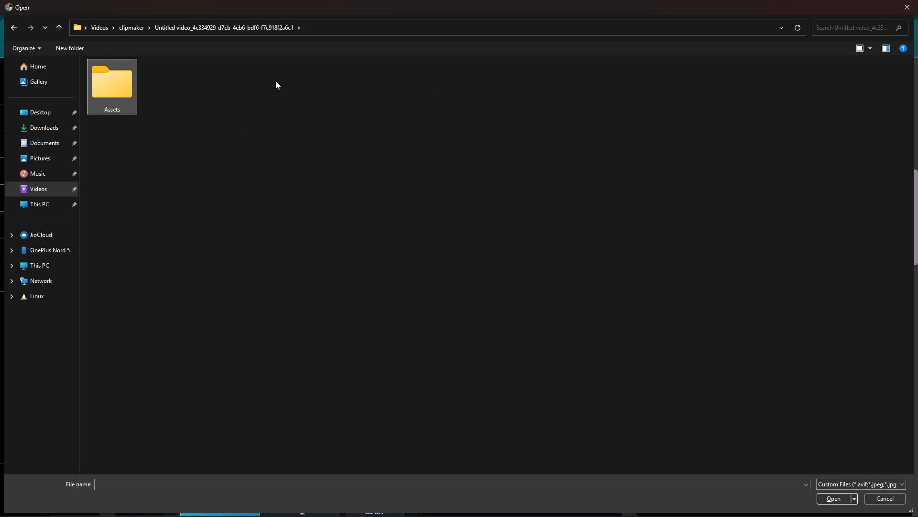
pyautogui.press('BackSpace')
pyautogui.press('Left')
pyautogui.press('BackSpace')
# Check the Assets folders of the Untitled video_0a826561 and thief part 3 projects, and cancel the cover file selection.
pyautogui.press('Left')
pyautogui.press('Return')
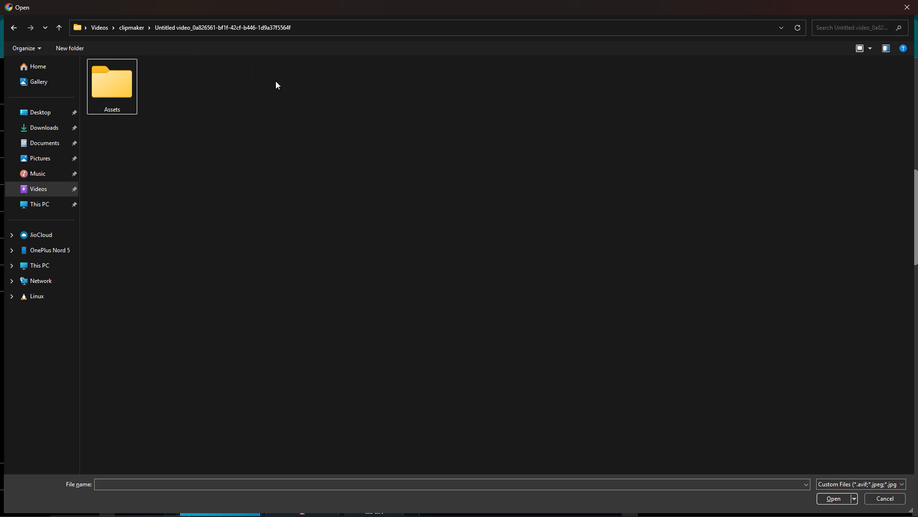
pyautogui.press('Return')
pyautogui.press('Down')
pyautogui.press('Return')
pyautogui.press('BackSpace')
pyautogui.press('BackSpace')
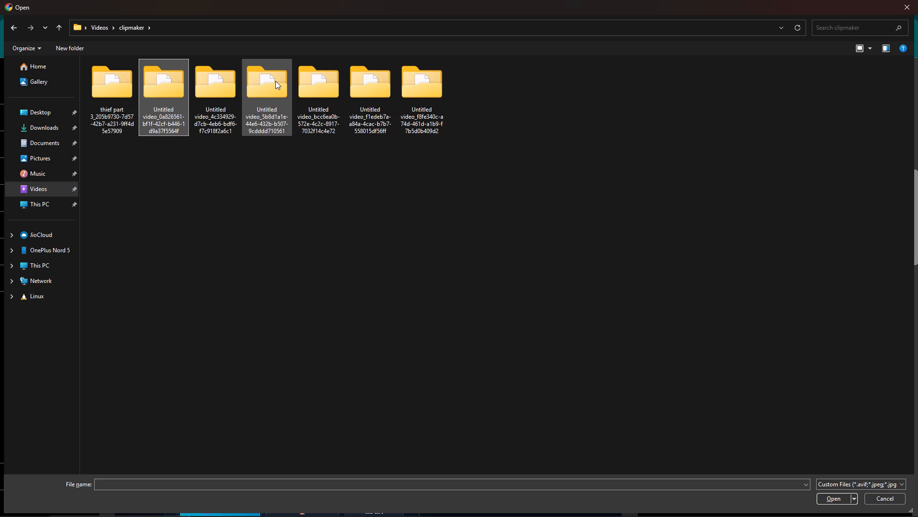
pyautogui.doubleClick(122, 114)
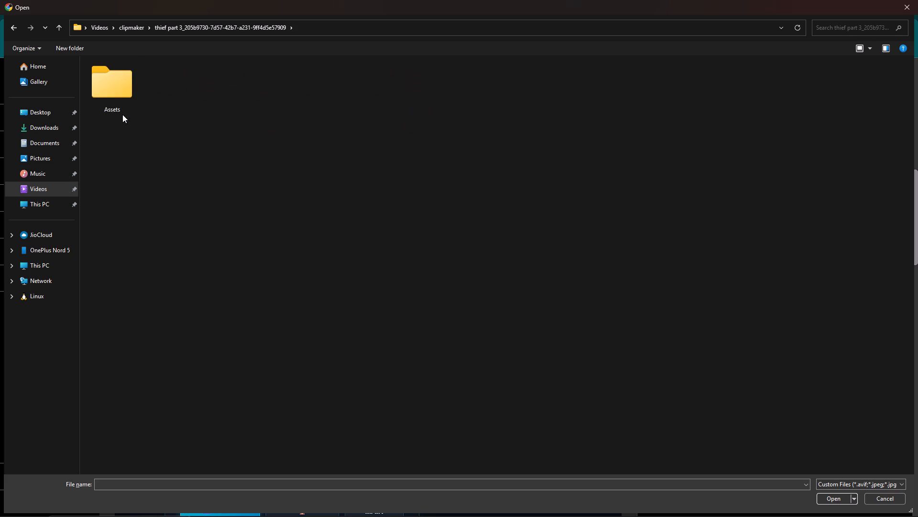
pyautogui.doubleClick(114, 74)
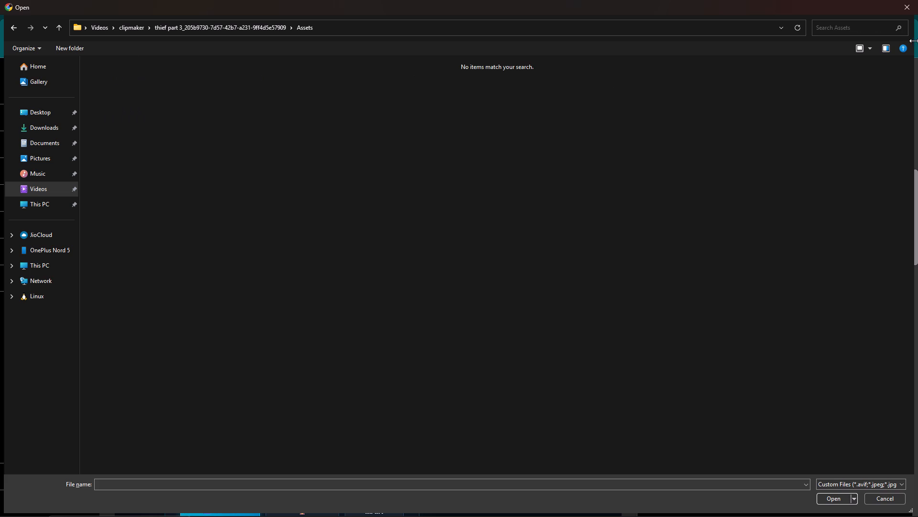
pyautogui.click(905, 10)
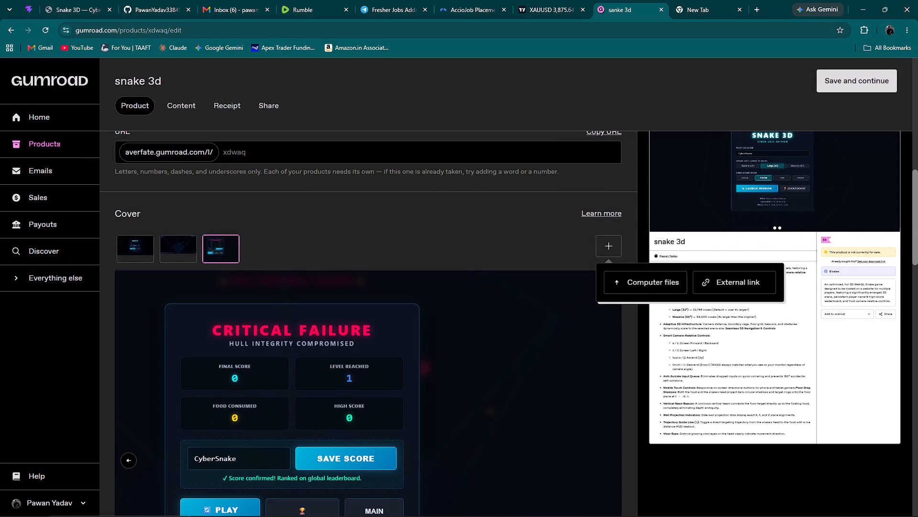
pyautogui.click(444, 291)
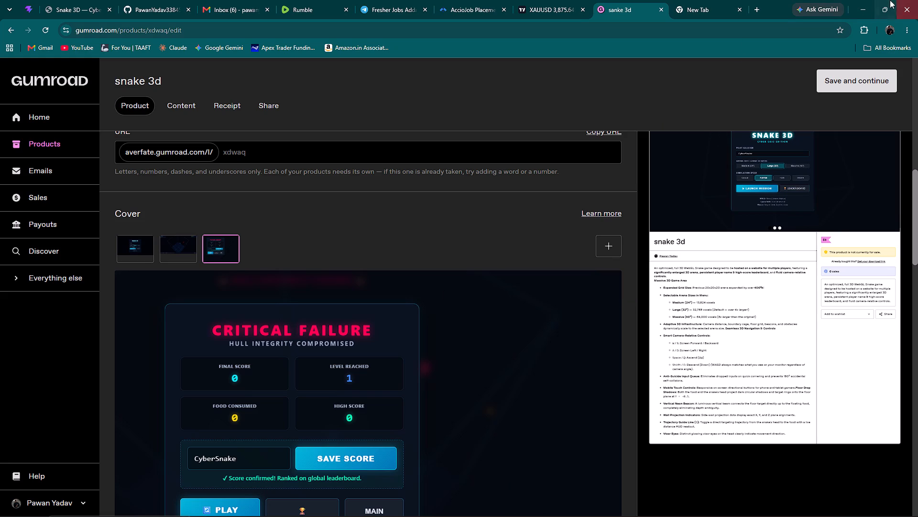
pyautogui.click(869, 7)
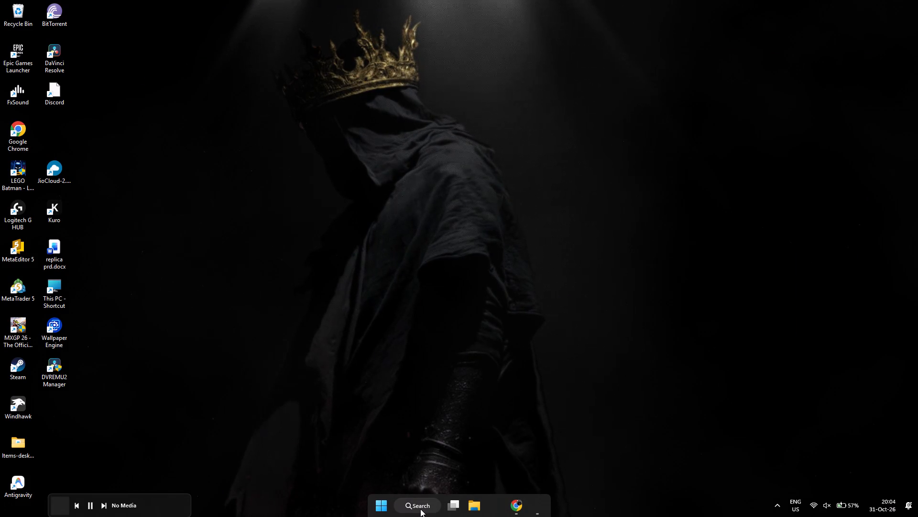
pyautogui.press('super+e')
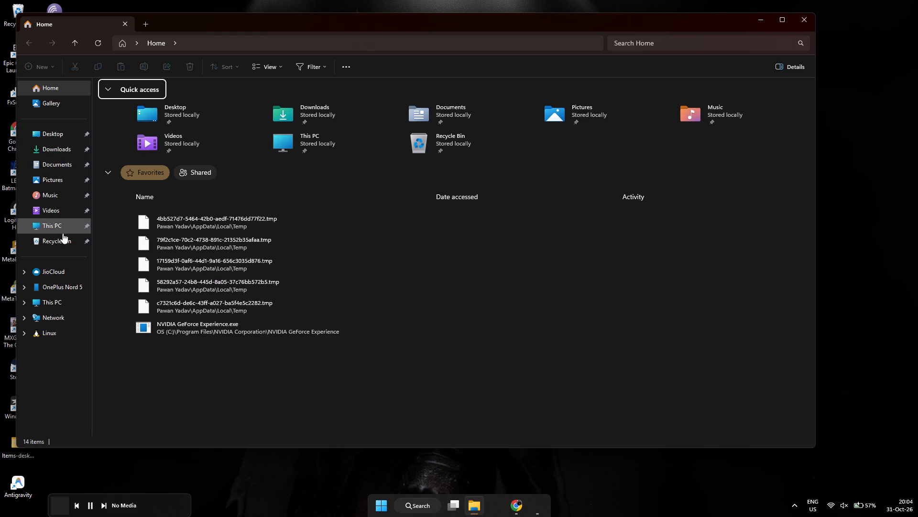
pyautogui.click(59, 246)
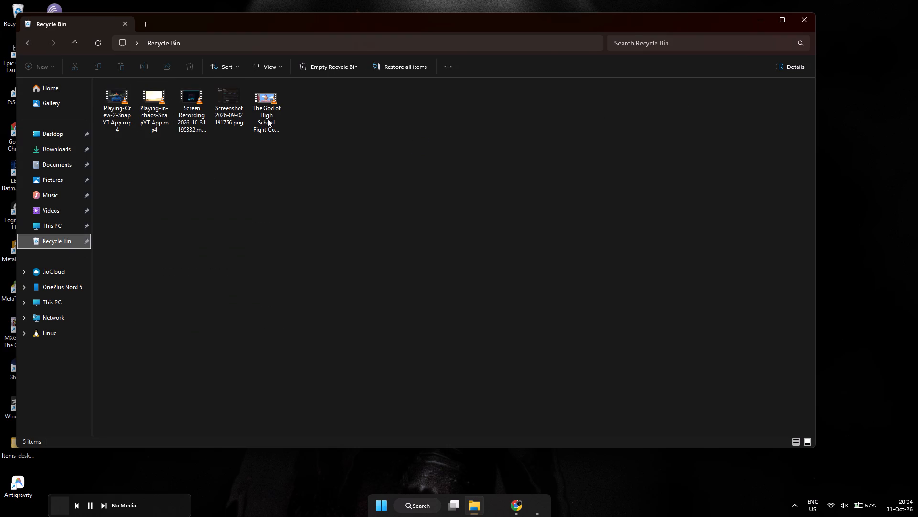
pyautogui.doubleClick(193, 122)
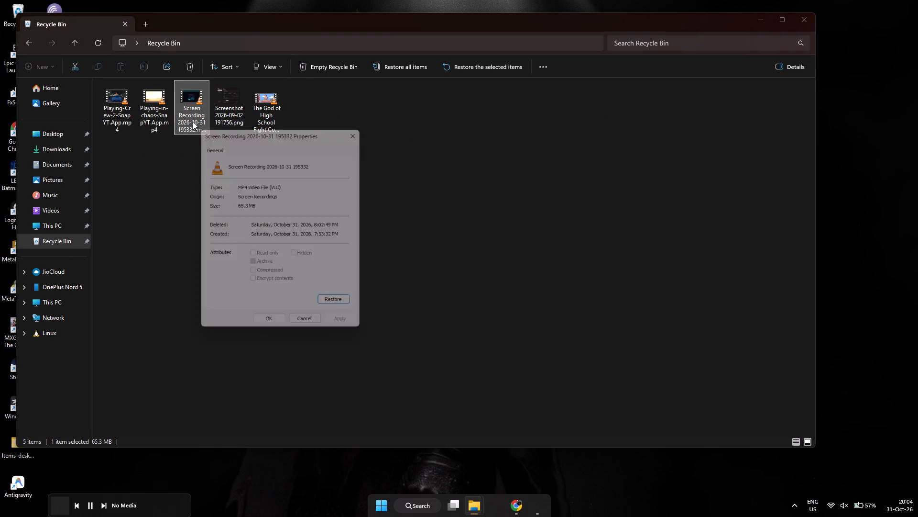
pyautogui.click(357, 132)
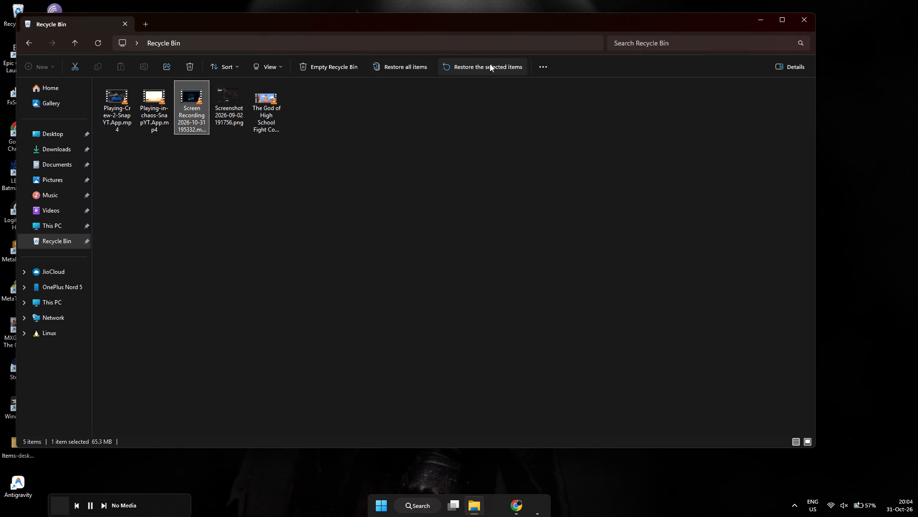
pyautogui.click(490, 64)
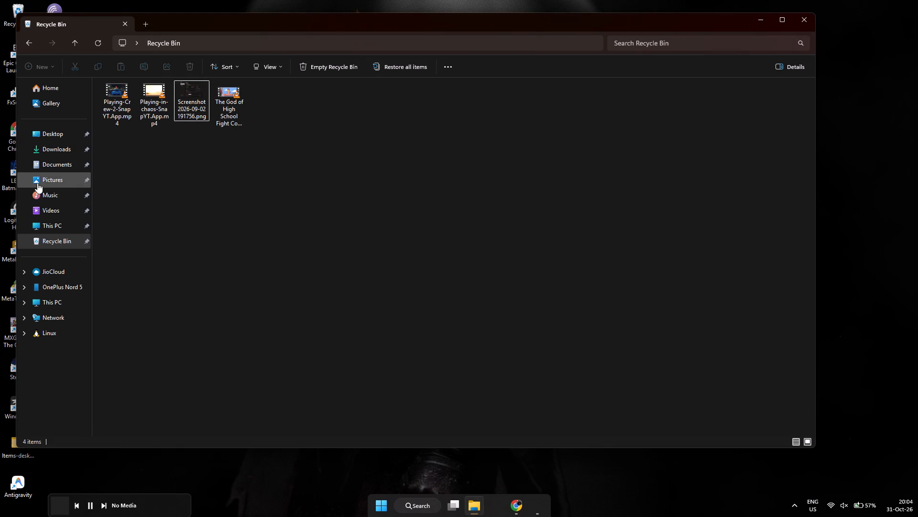
# Play Screen Recording 2026-10-31 195332.mp4 from Videos > Screen Recordings in VLC, decline the player update, and close the player.
pyautogui.click(54, 207)
pyautogui.doubleClick(237, 124)
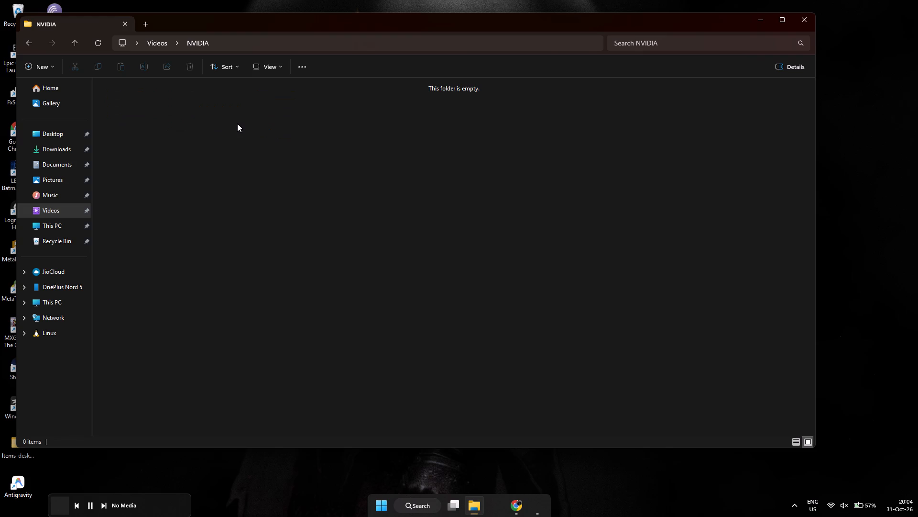
pyautogui.press('BackSpace')
pyautogui.press('Right')
pyautogui.press('Return')
pyautogui.press('Down')
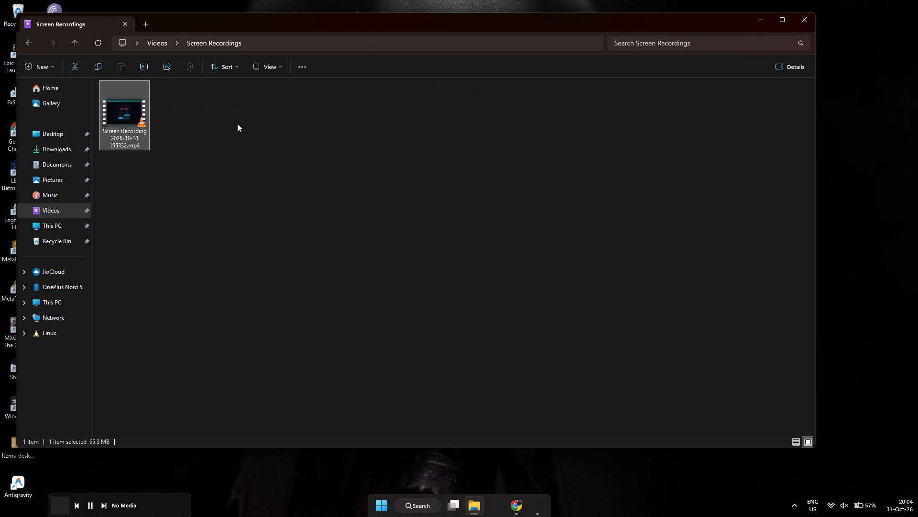
pyautogui.press('Return')
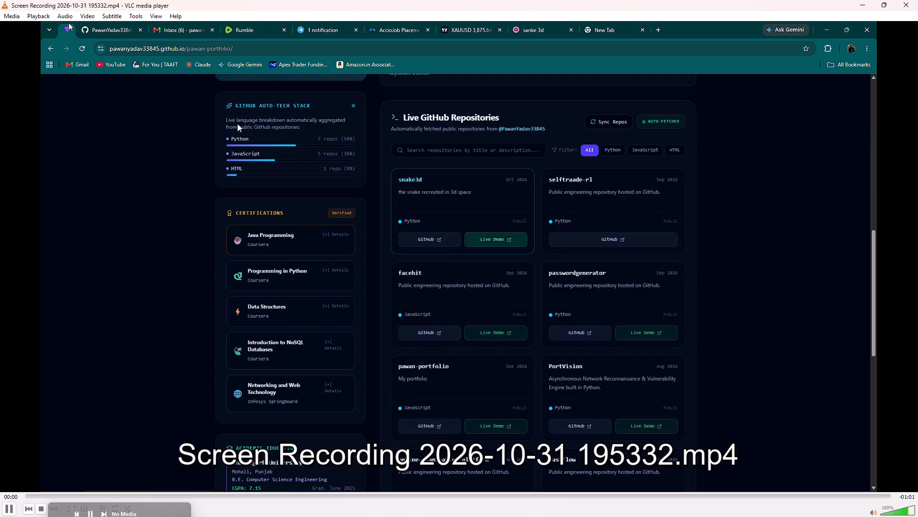
pyautogui.press('Right')
pyautogui.press('Right')
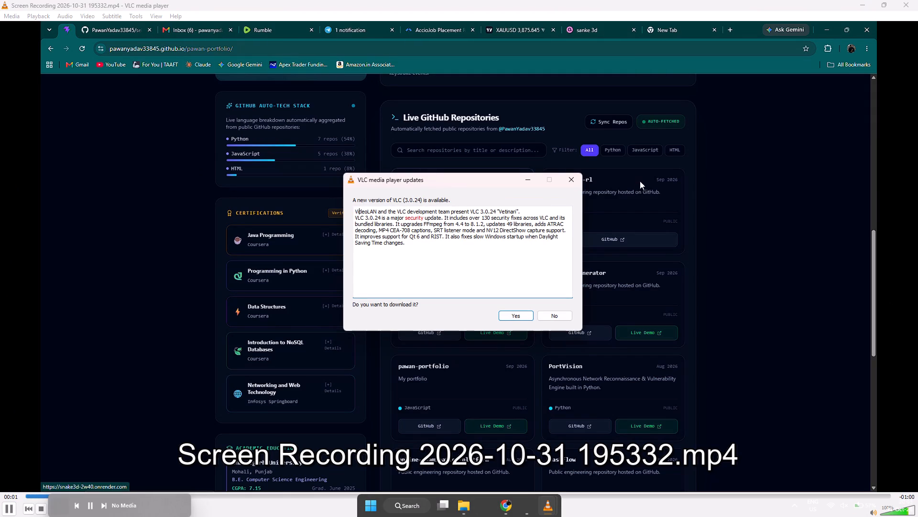
pyautogui.click(557, 320)
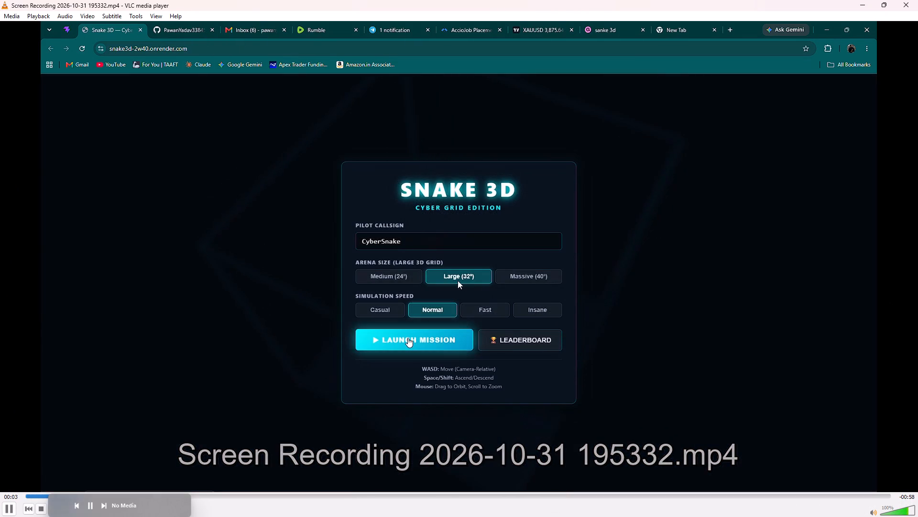
pyautogui.click(916, 0)
pyautogui.press('BackSpace')
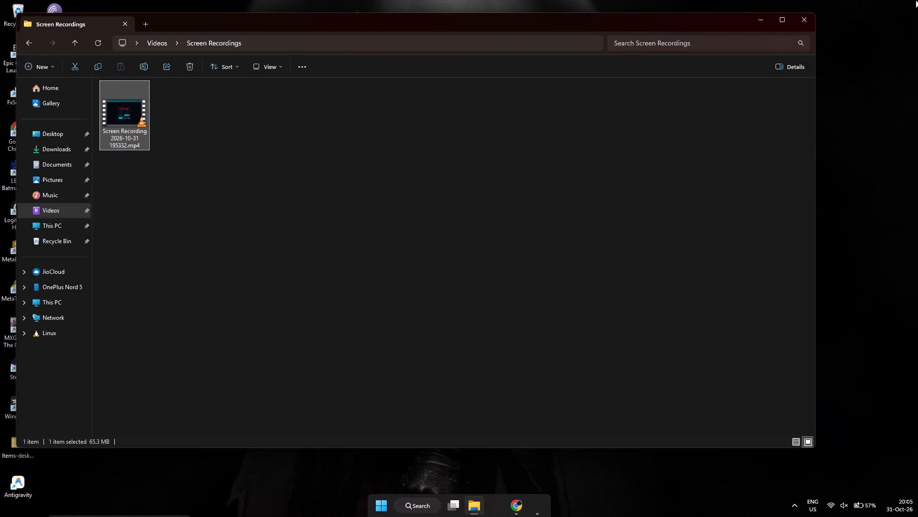
# Check the clipmaker folder in Videos for the gameplay video and return to the Videos folder.
pyautogui.press('Left')
pyautogui.press('Left')
pyautogui.press('Left')
pyautogui.press('Right')
pyautogui.press('Return')
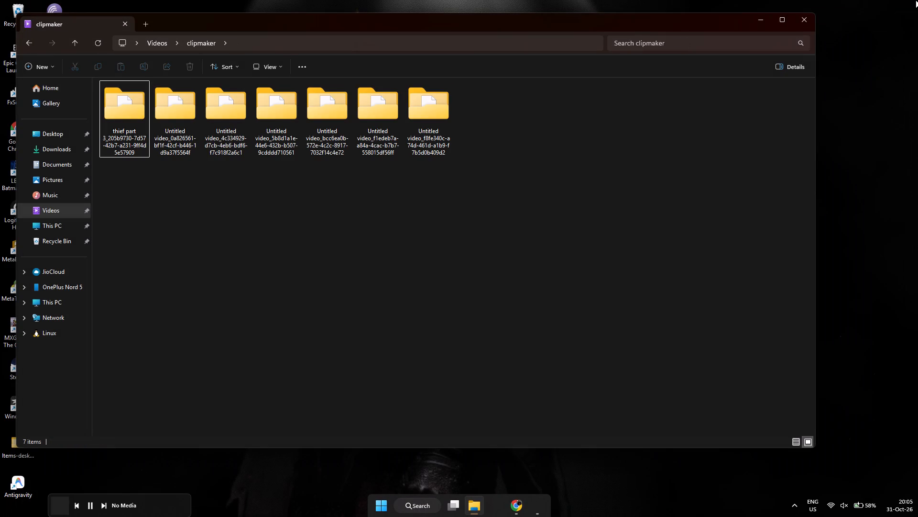
pyautogui.press('Down')
pyautogui.press('BackSpace')
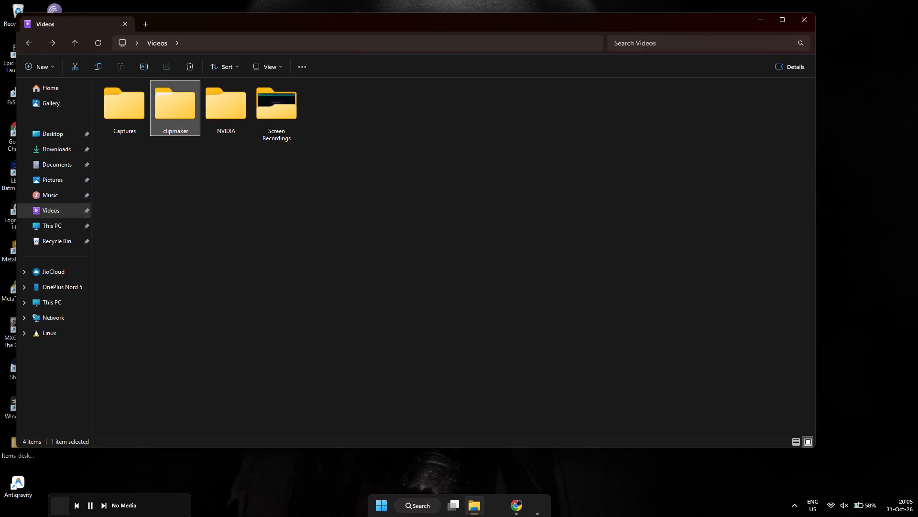
# Launch Clipchamp, review its Local storage, Export and OneDrive settings, and close the settings.
pyautogui.write('clip')
pyautogui.press('Return')
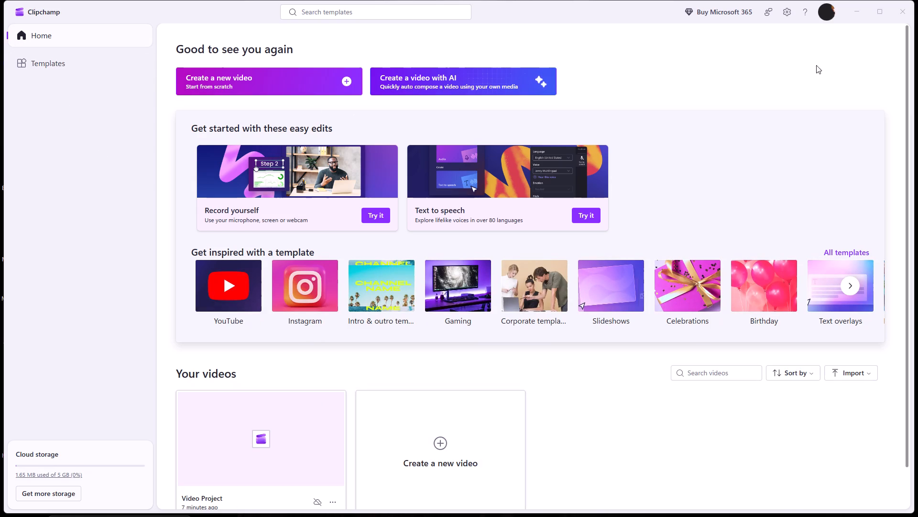
pyautogui.click(787, 18)
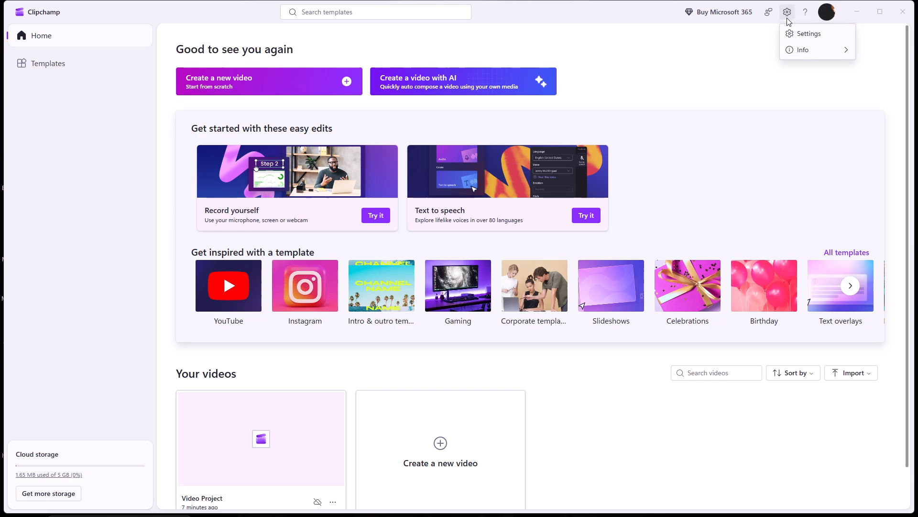
pyautogui.click(789, 32)
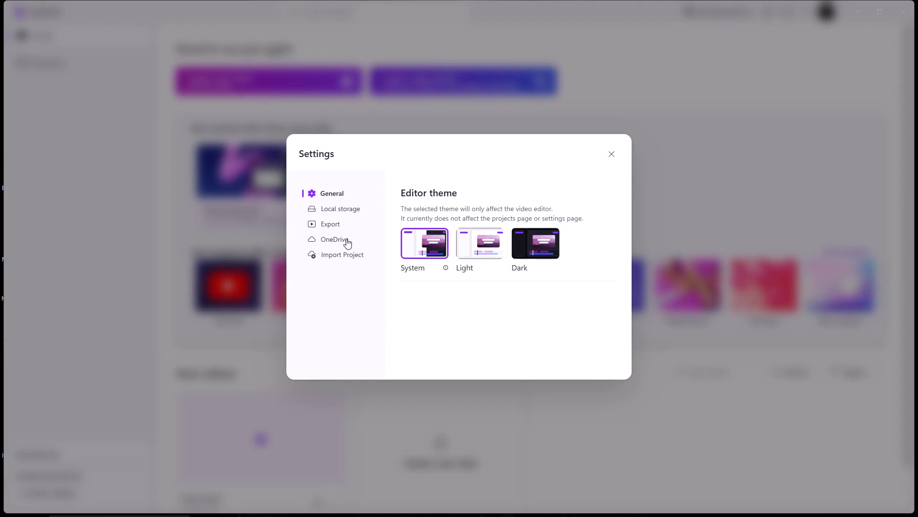
pyautogui.click(322, 214)
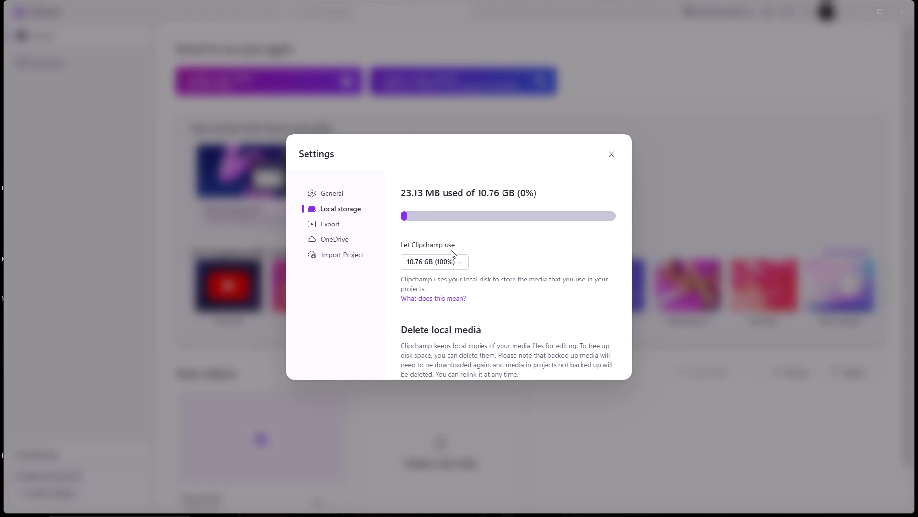
pyautogui.scroll(-1, 465, 245)
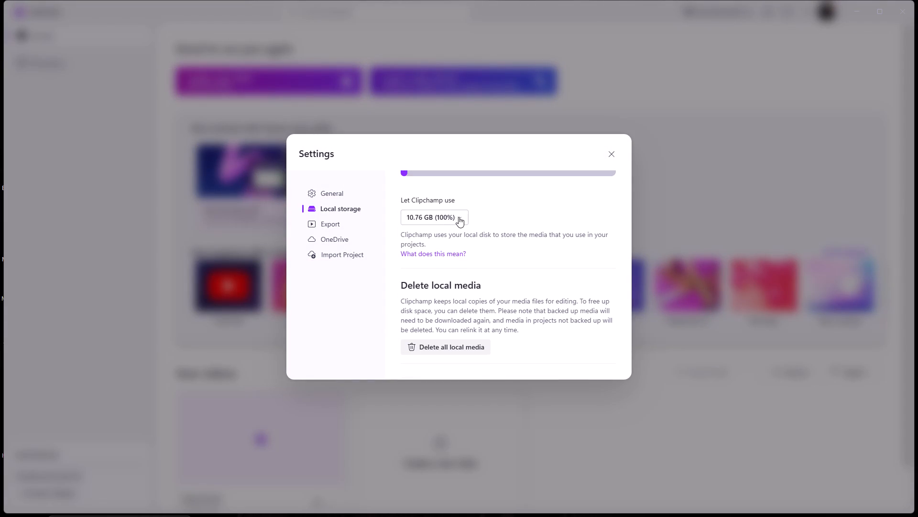
pyautogui.scroll(2, 446, 231)
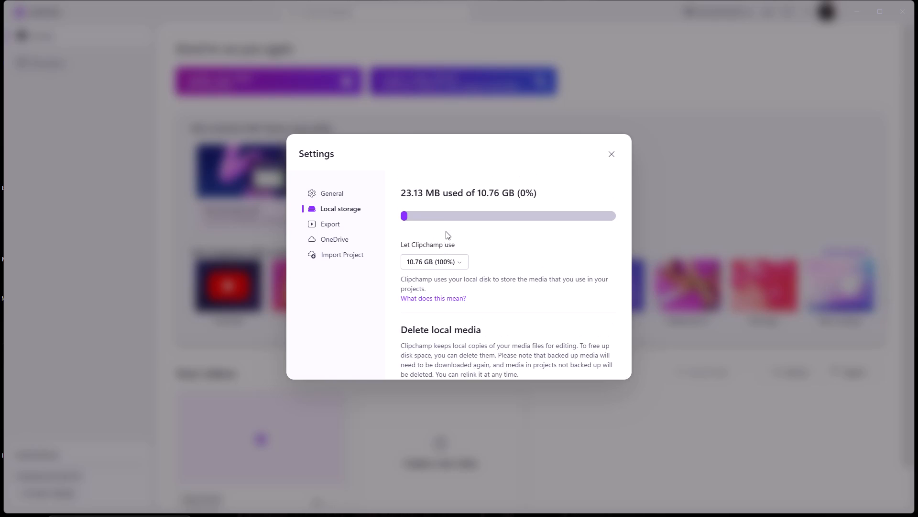
pyautogui.click(325, 223)
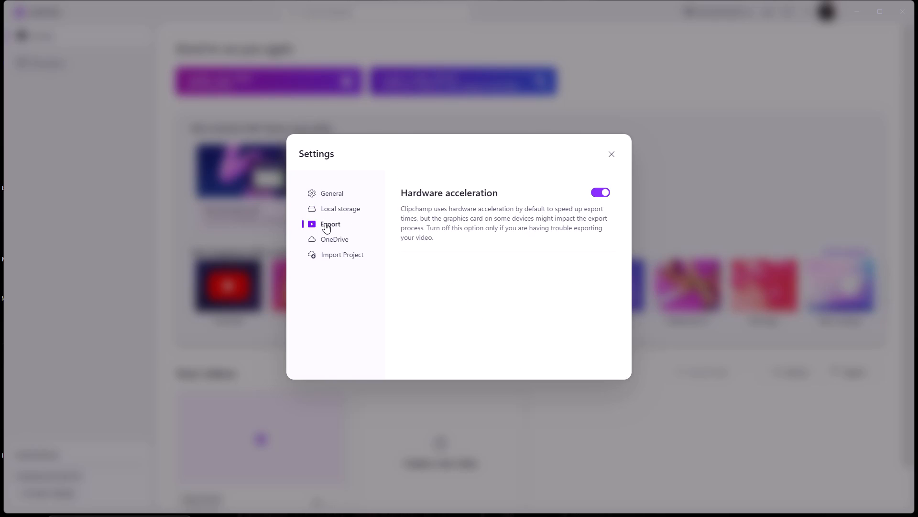
pyautogui.click(342, 240)
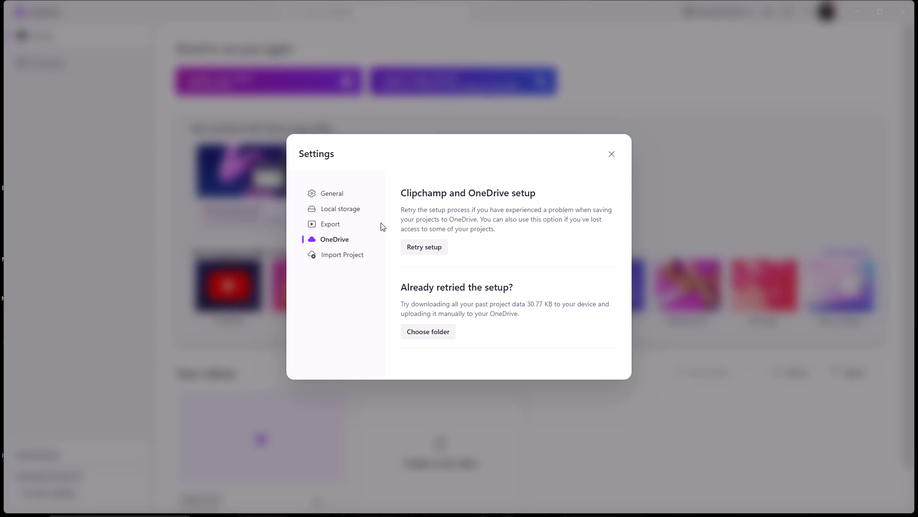
pyautogui.click(612, 153)
# Open the options for the existing Video Project under Your videos.
pyautogui.scroll(-2, 312, 398)
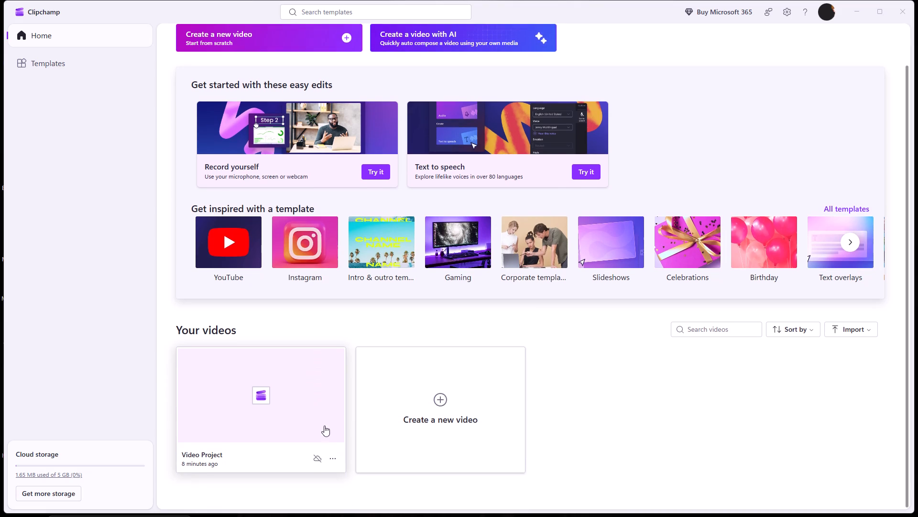
pyautogui.click(330, 459)
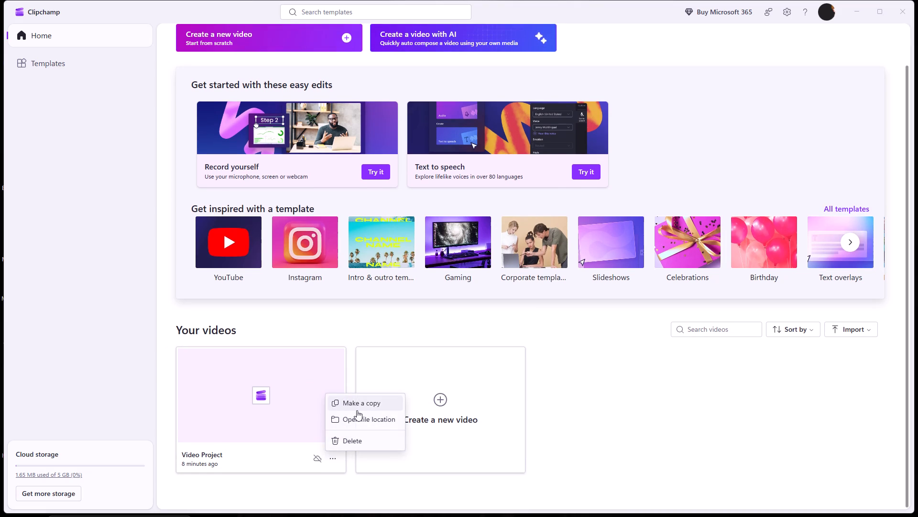
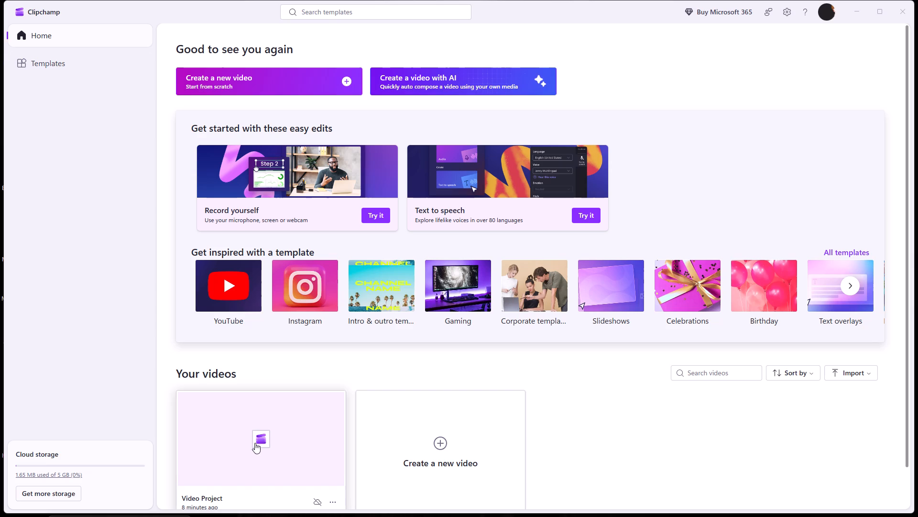
# Open the existing Video Project from Your videos in the editor.
pyautogui.click(293, 465)
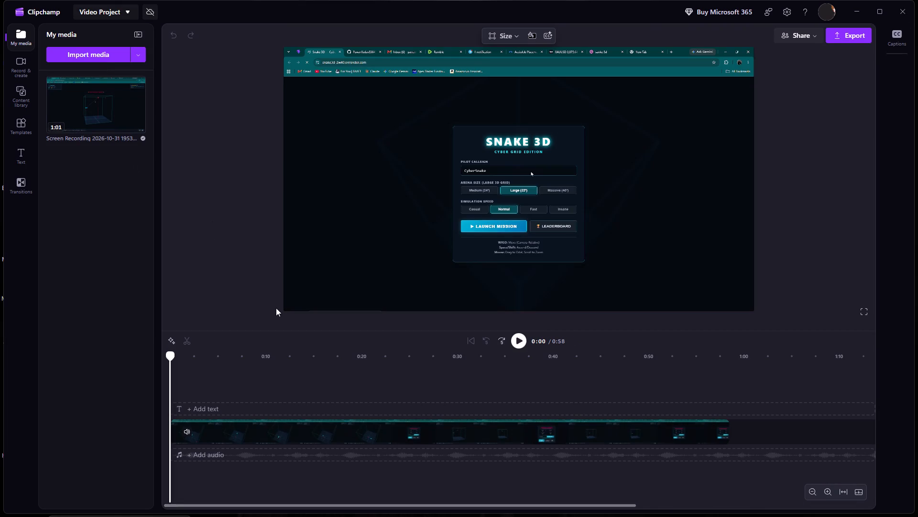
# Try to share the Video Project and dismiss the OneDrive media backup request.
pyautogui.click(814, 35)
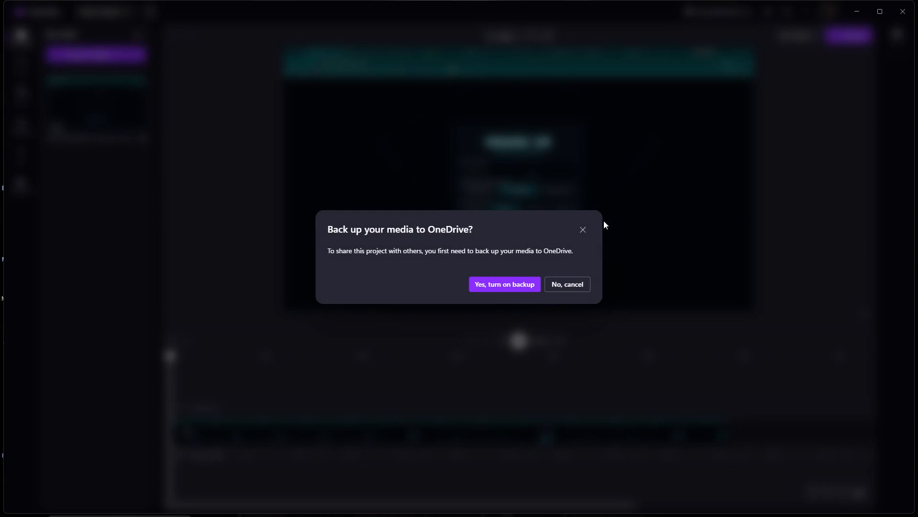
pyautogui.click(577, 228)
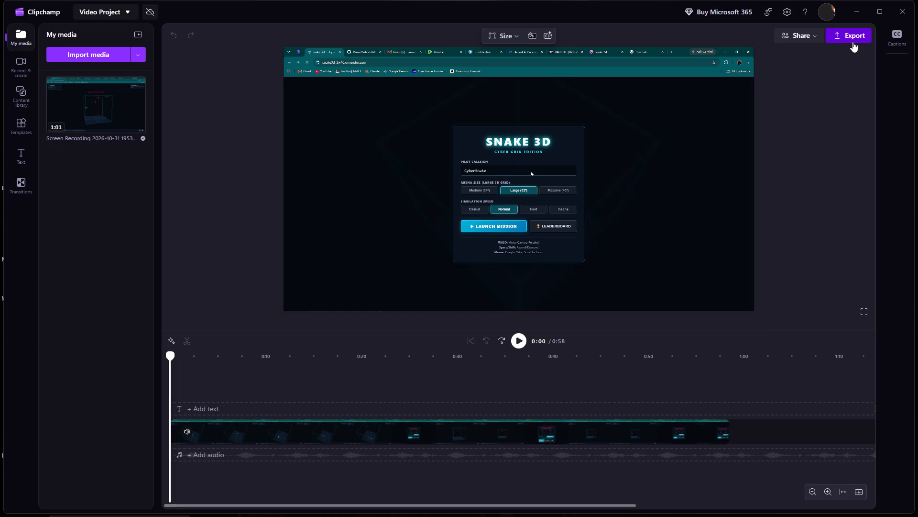
# Open the export settings for the Video Project and expand the full list of quality options.
pyautogui.click(848, 36)
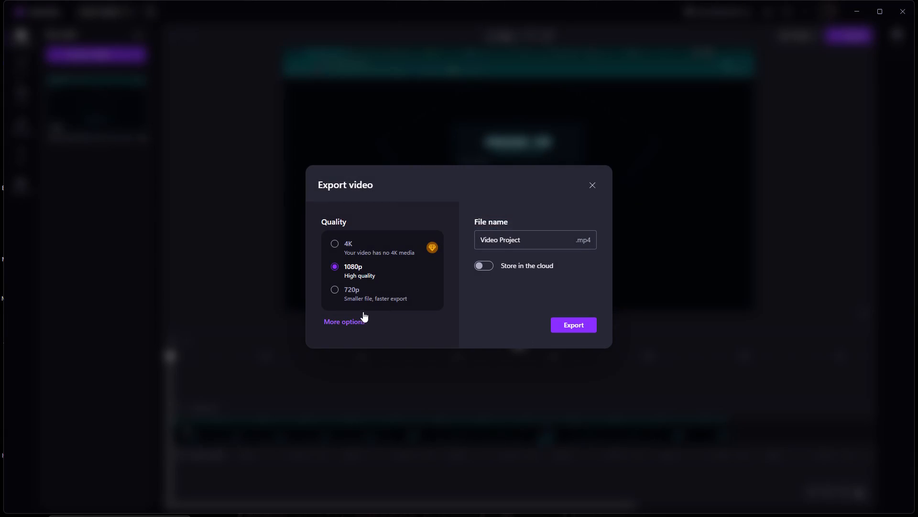
pyautogui.click(339, 321)
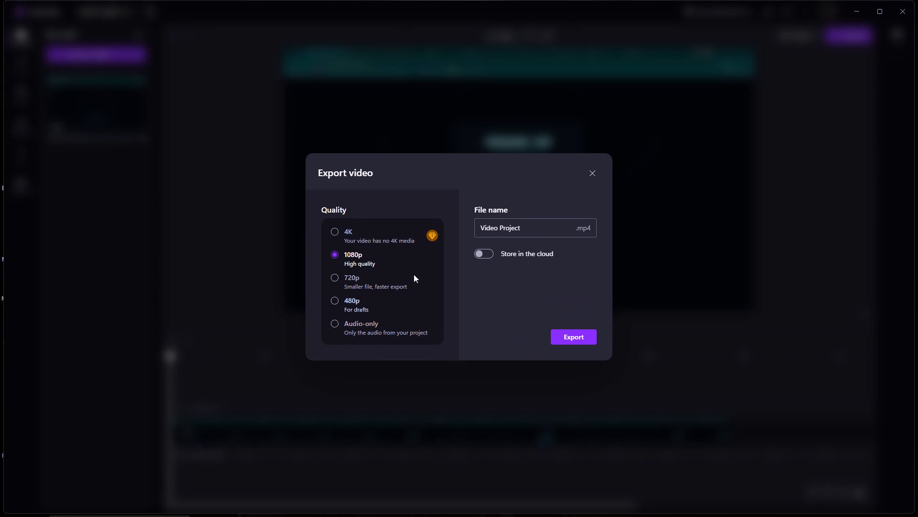
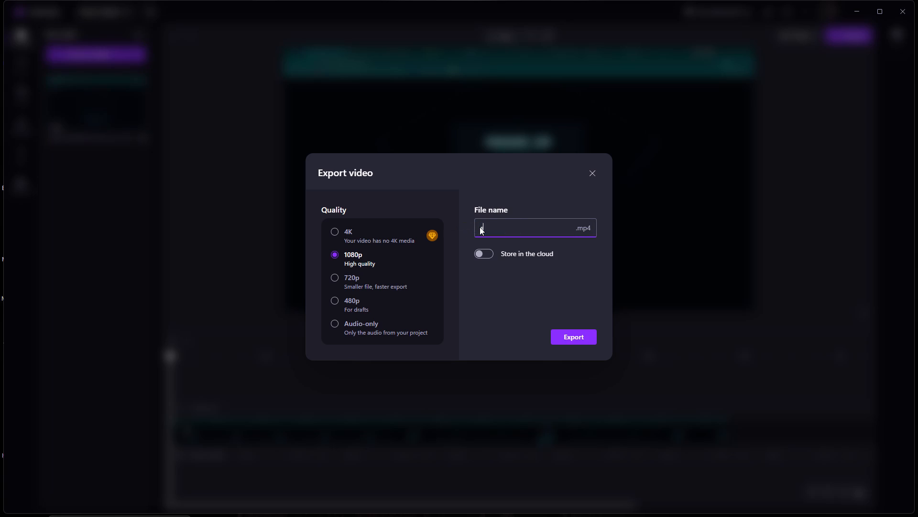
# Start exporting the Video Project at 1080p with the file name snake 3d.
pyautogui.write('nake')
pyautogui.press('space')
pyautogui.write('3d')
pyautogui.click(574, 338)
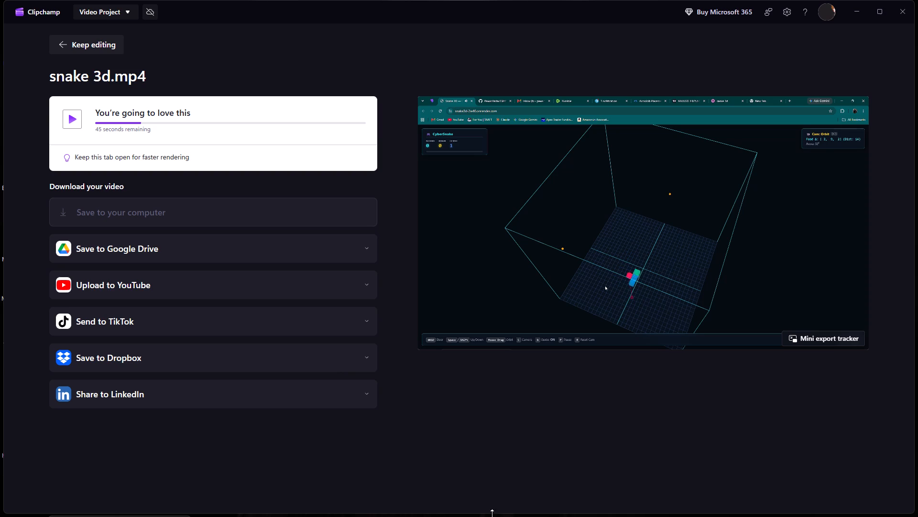
# Search the computer for "video project", open the file location of Video Project.mp4, and close that window.
pyautogui.press('super+e')
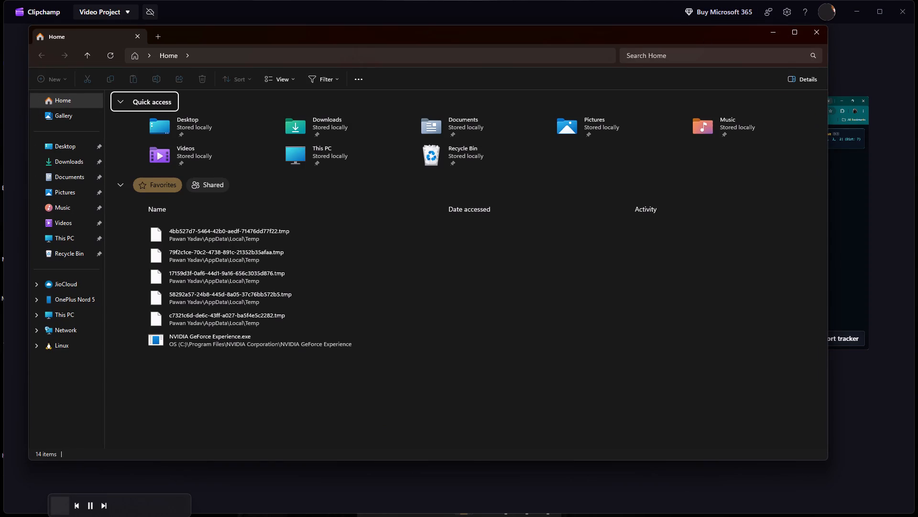
pyautogui.click(682, 58)
pyautogui.write('video project')
pyautogui.press('Return')
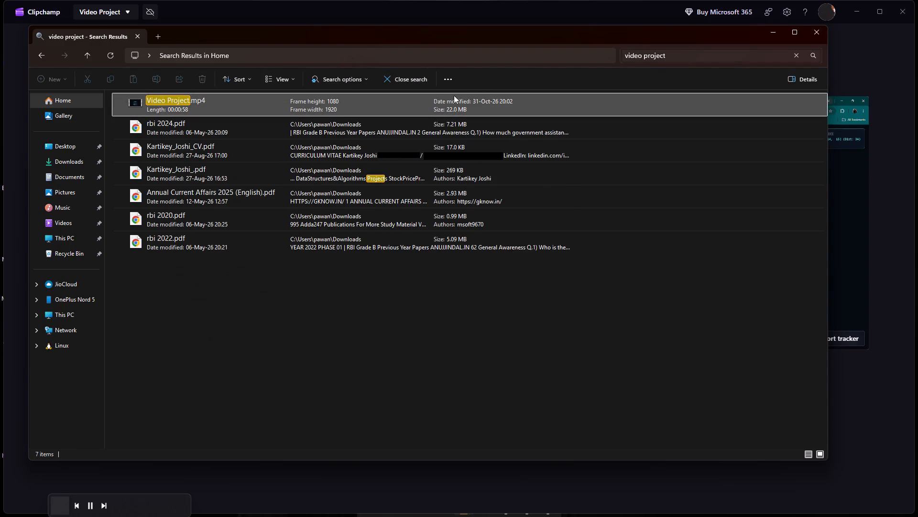
pyautogui.click(384, 103)
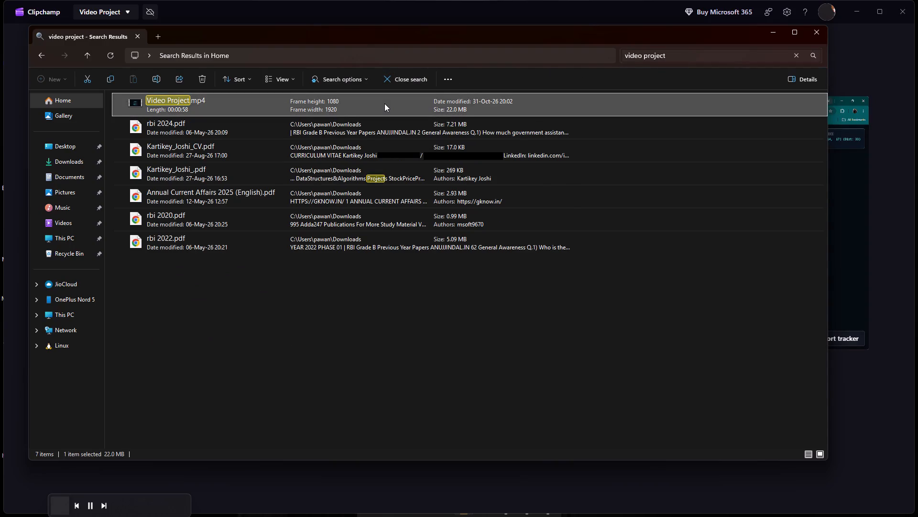
pyautogui.rightClick(367, 104)
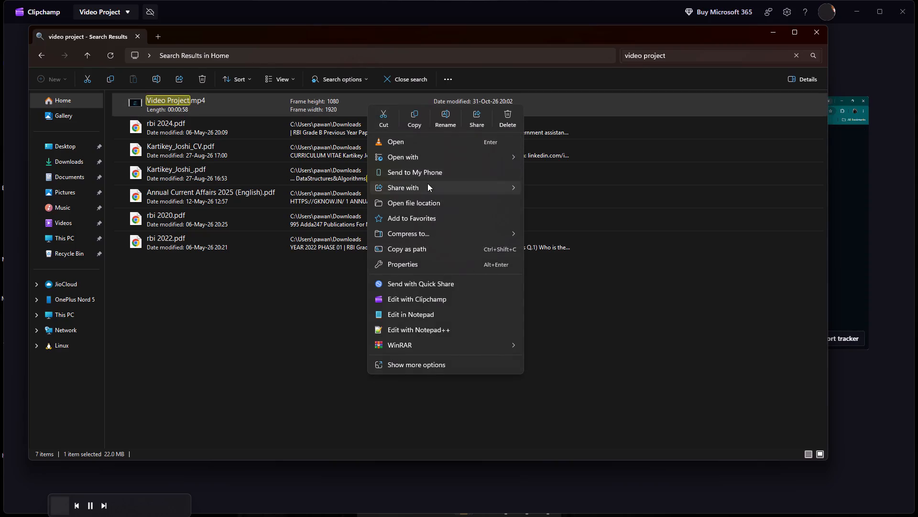
pyautogui.click(436, 207)
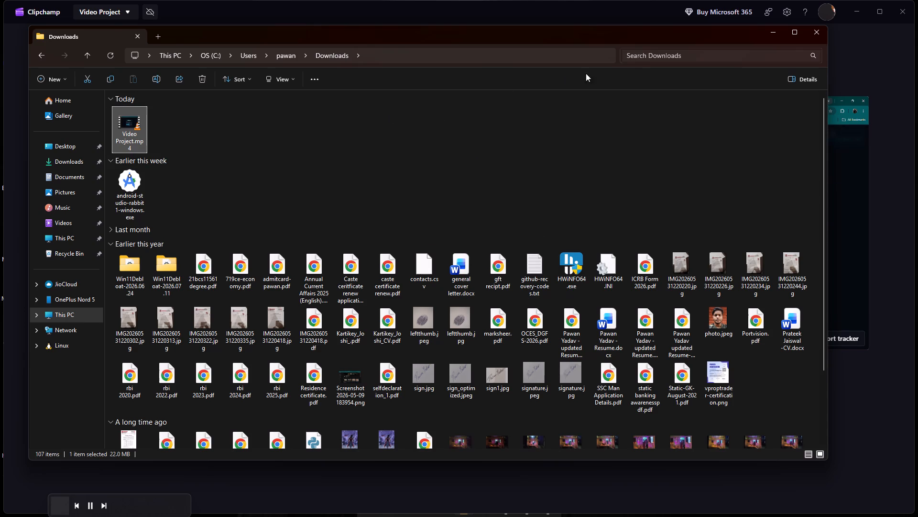
pyautogui.click(818, 35)
# Close Clipchamp.
pyautogui.click(906, 13)
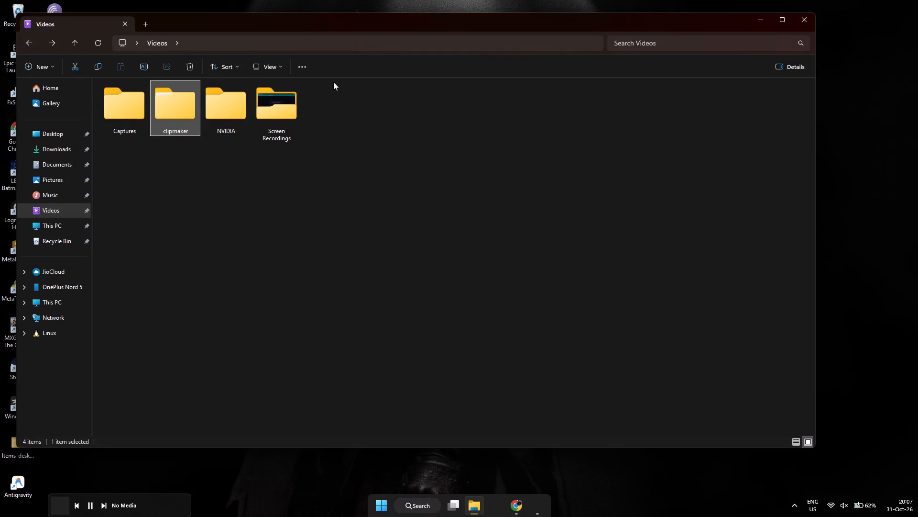
# Delete all the folders inside the clipmaker folder in Videos and close the window.
pyautogui.doubleClick(176, 112)
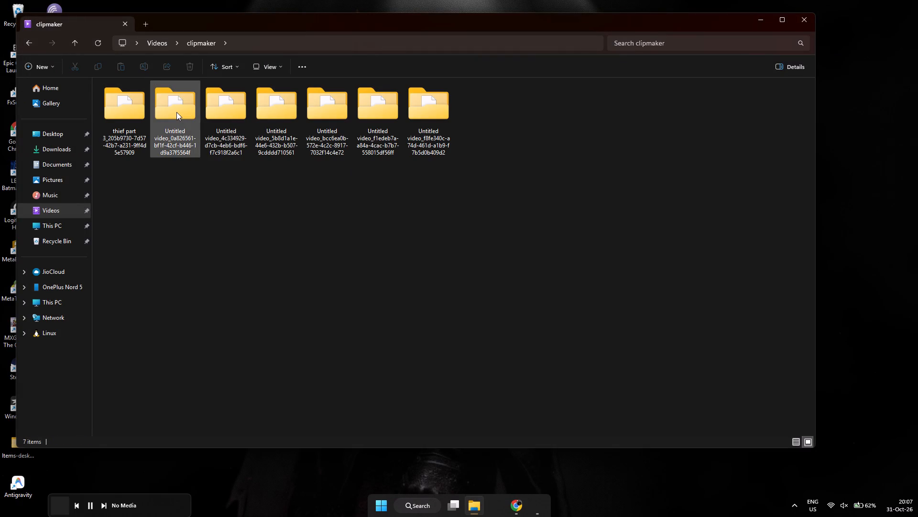
pyautogui.hotkey('ctrl', 'a')
pyautogui.press('Delete')
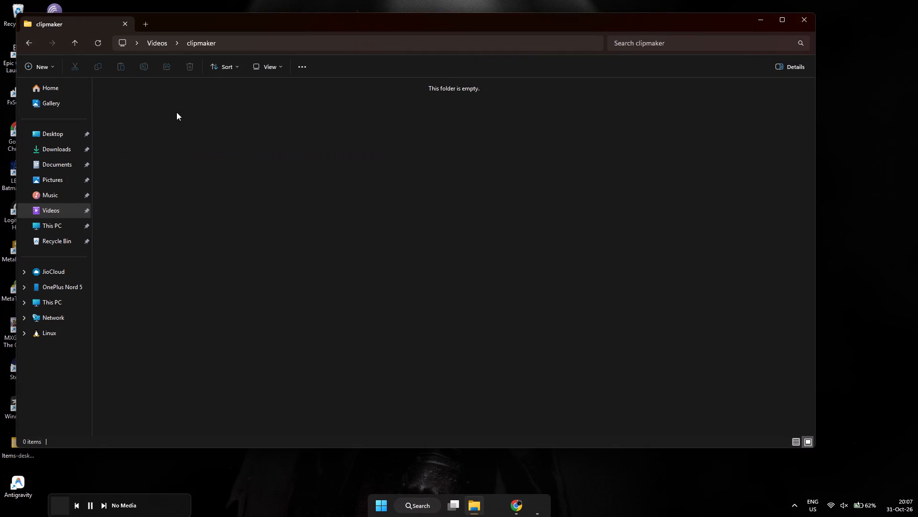
pyautogui.click(796, 27)
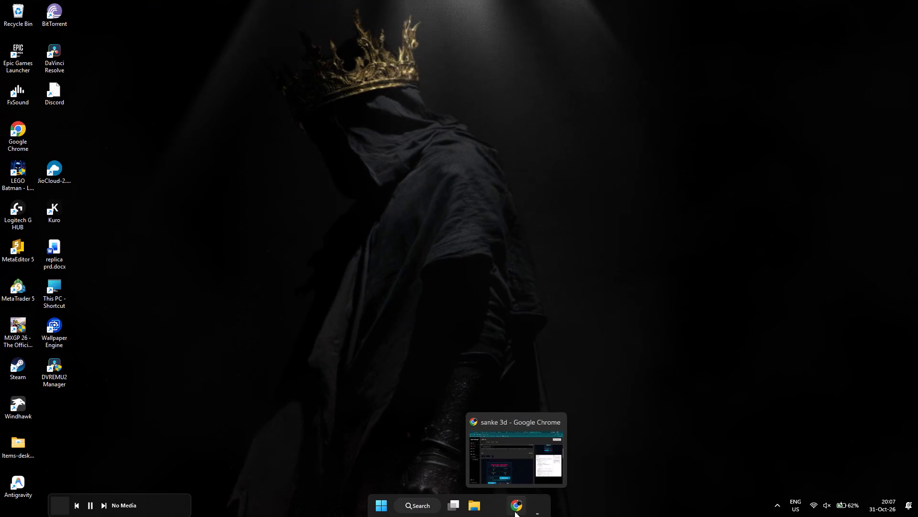
# Switch to Chrome and upload Video Project.mp4 from Downloads as an additional cover for the snake 3d product.
pyautogui.click(514, 511)
pyautogui.click(604, 250)
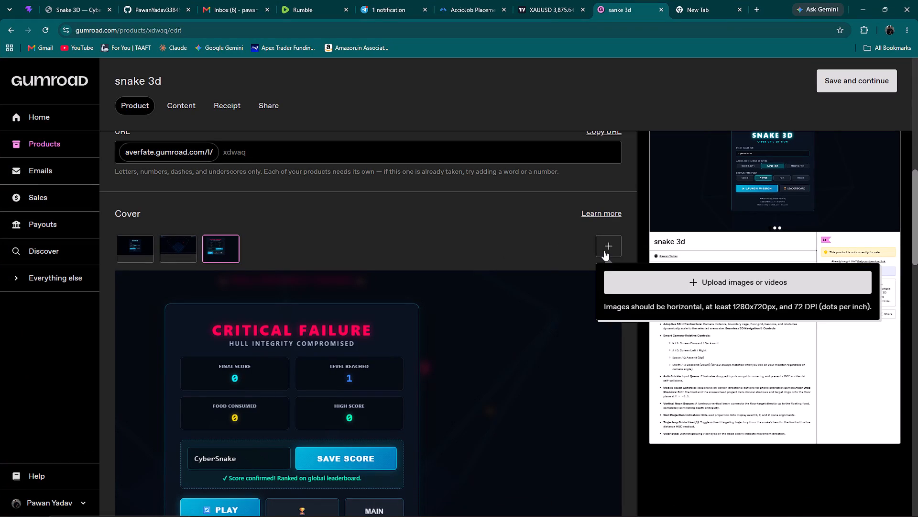
pyautogui.click(648, 283)
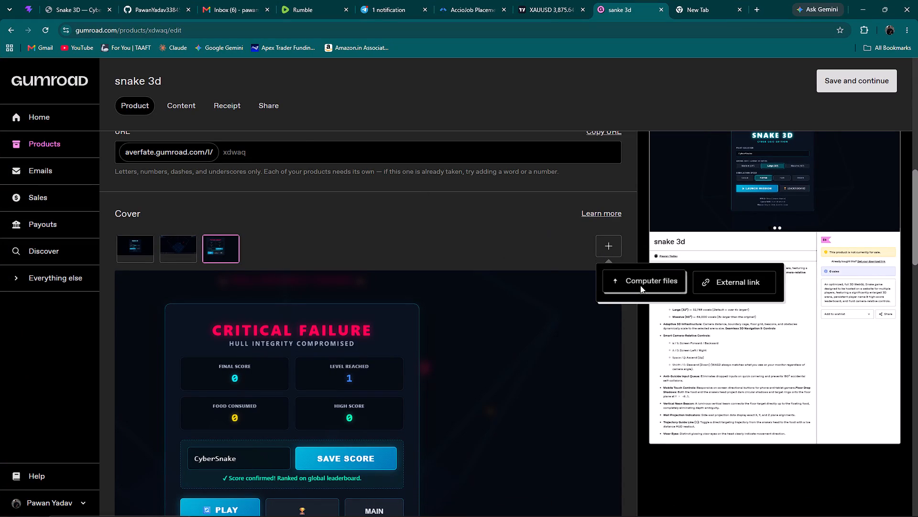
pyautogui.click(639, 284)
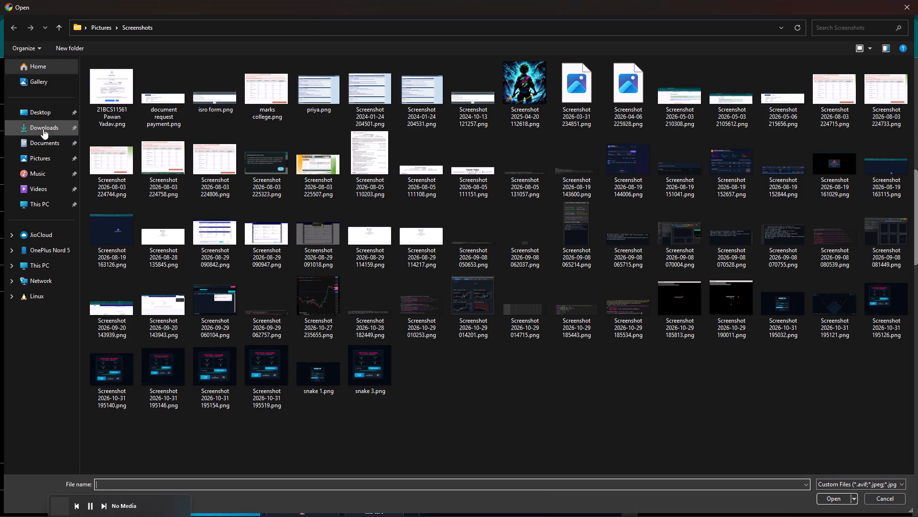
pyautogui.click(36, 126)
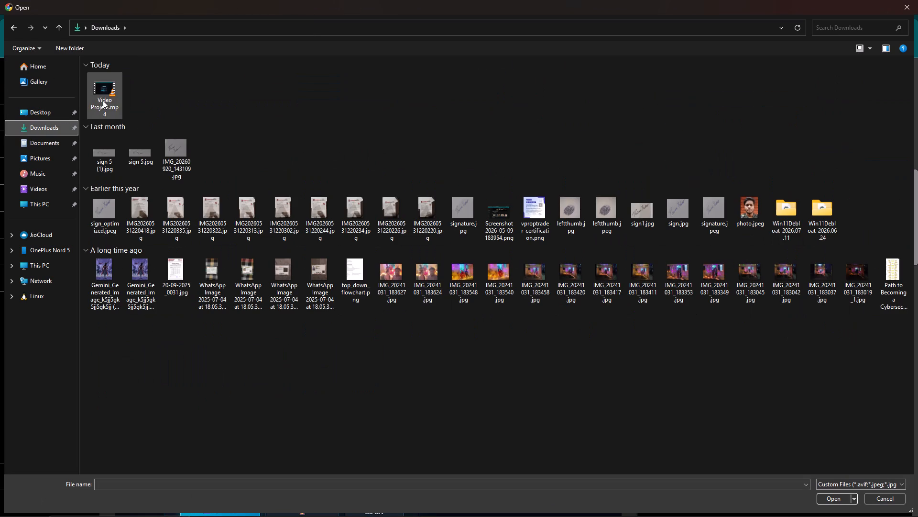
pyautogui.click(103, 101)
pyautogui.press('Return')
# Examine the product page's cover, thumbnail, versions and settings sections.
pyautogui.scroll(-2, 459, 230)
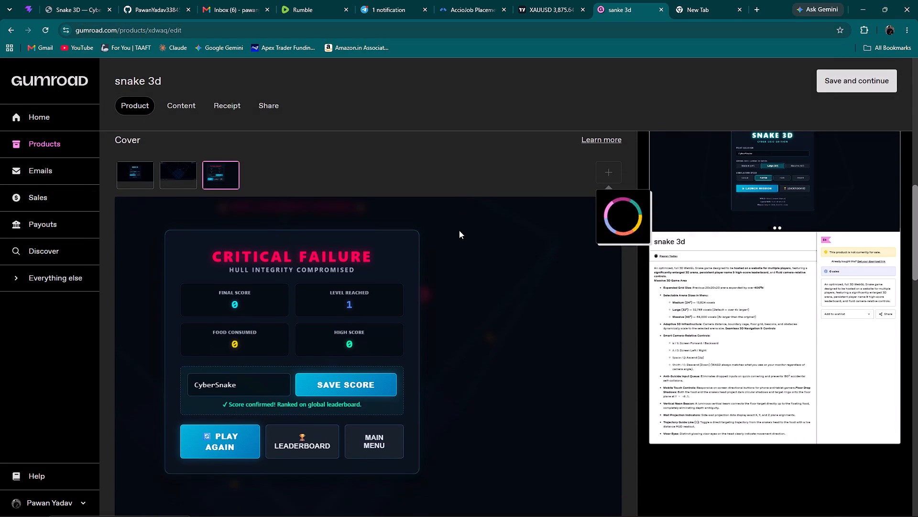
pyautogui.scroll(-7, 459, 230)
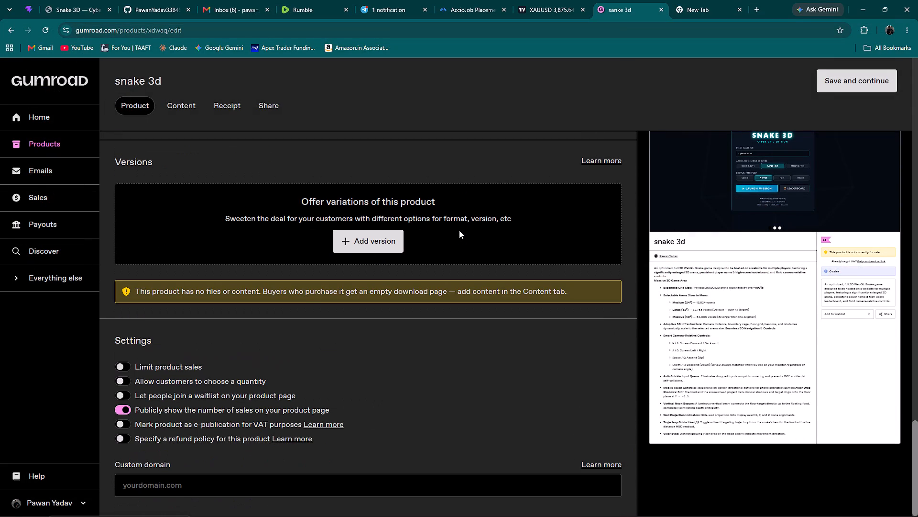
pyautogui.scroll(8, 459, 230)
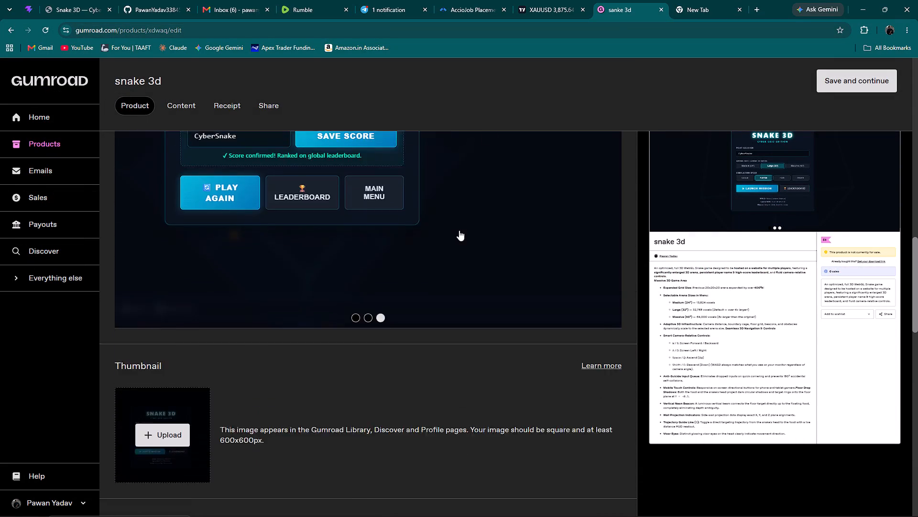
pyautogui.scroll(4, 459, 230)
pyautogui.scroll(-6, 459, 230)
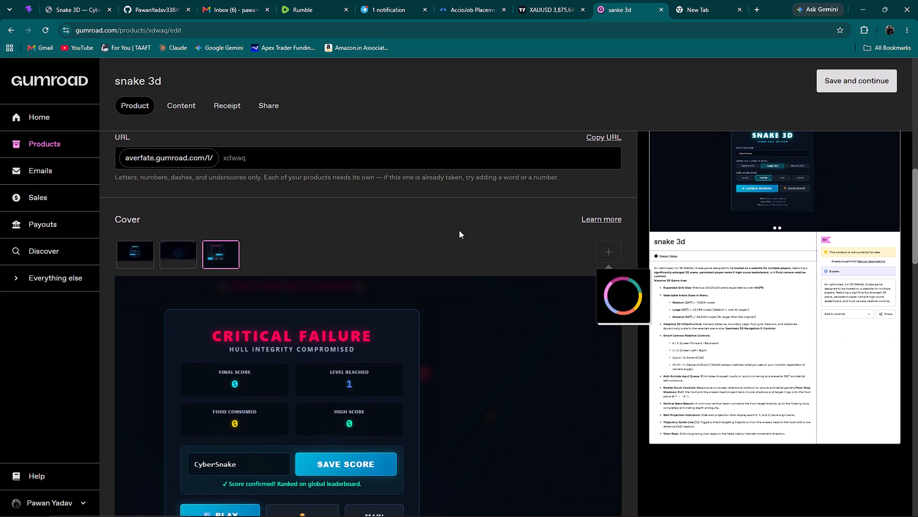
# Go to the product's Content page and begin uploading files from the computer, browsing to the Desktop.
pyautogui.click(181, 105)
pyautogui.scroll(1, 253, 250)
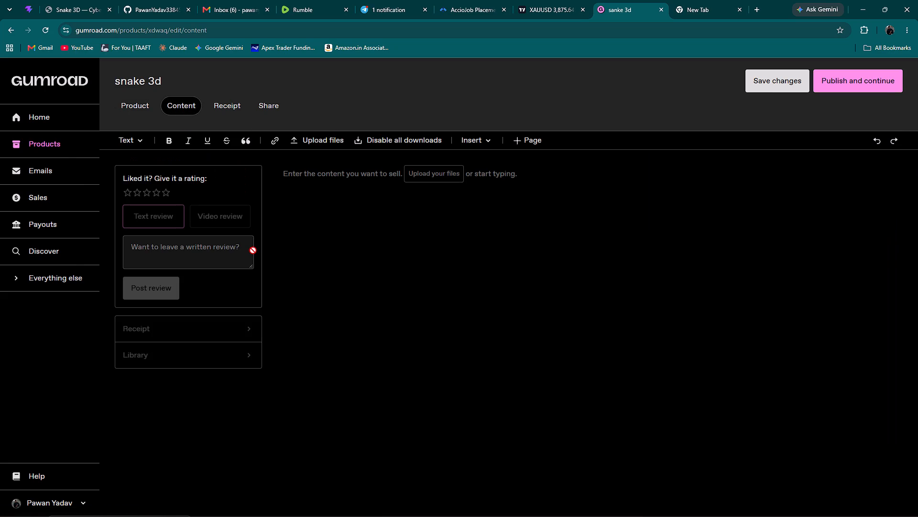
pyautogui.click(448, 170)
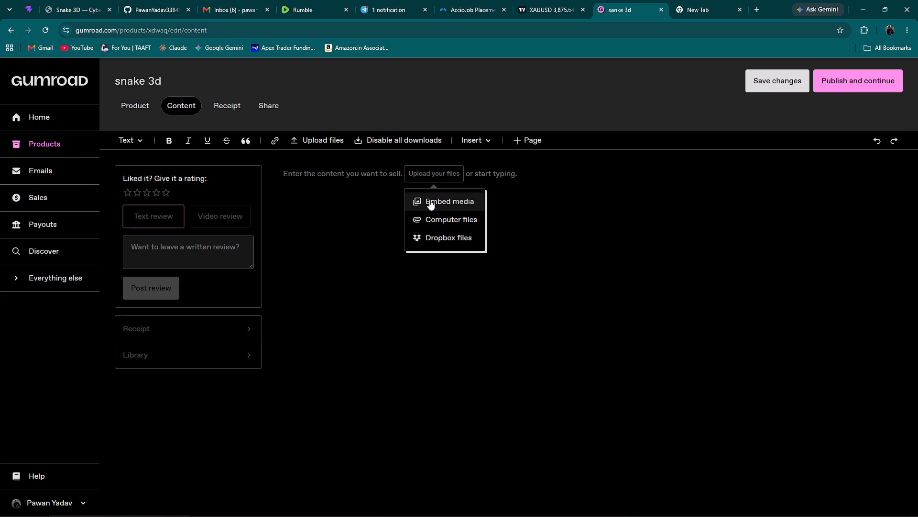
pyautogui.click(435, 218)
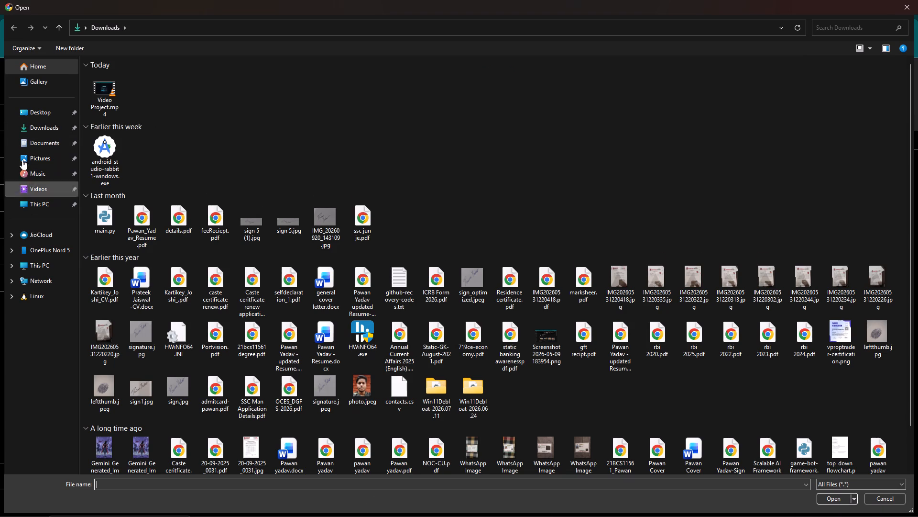
pyautogui.doubleClick(20, 114)
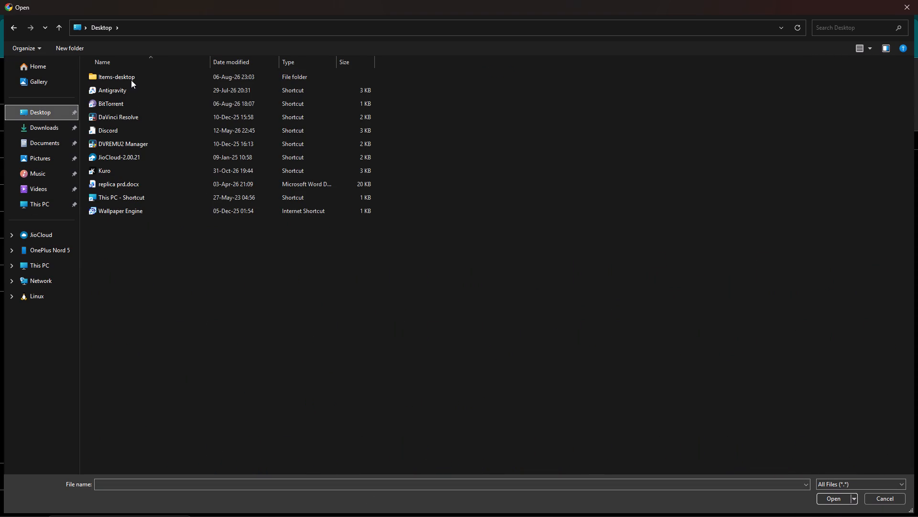
# Delete android-studio-rabbit1-windows.exe from the Downloads folder.
pyautogui.click(50, 124)
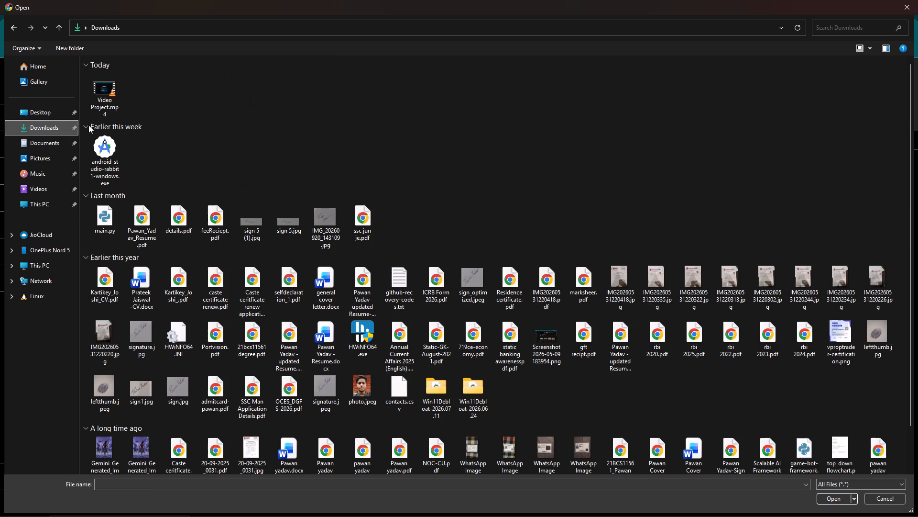
pyautogui.click(109, 151)
pyautogui.press('Delete')
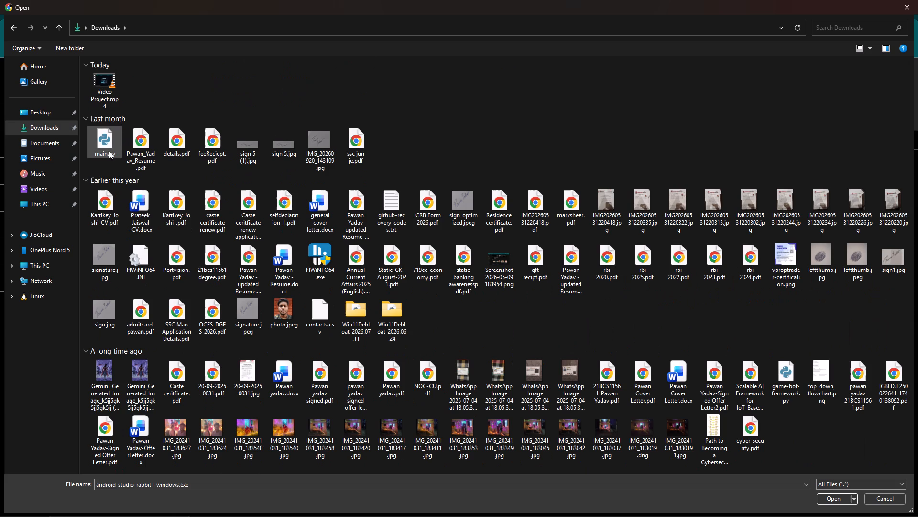
# In Desktop > Items-desktop > projects > snake3d, select database.py, desktop_game.py, Dockerfile, high_score.txt, leaderboard.db, main.py and requirements.txt.
pyautogui.click(21, 107)
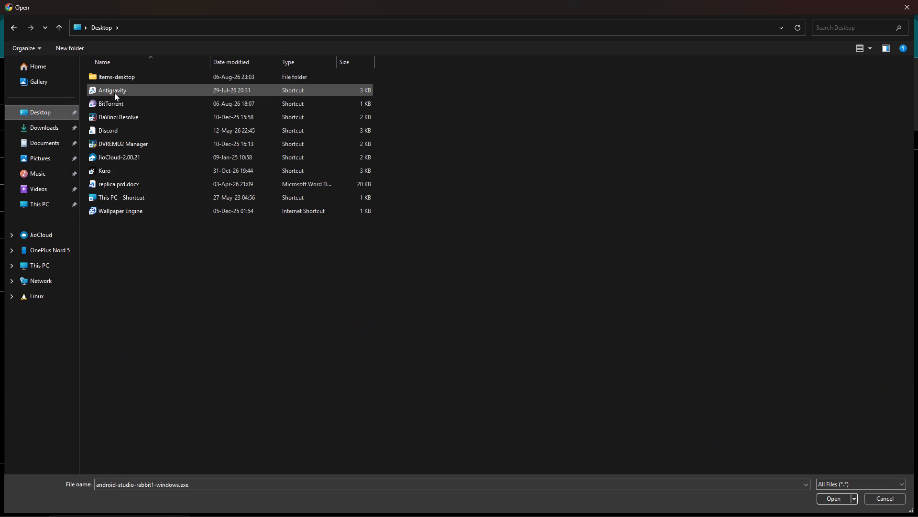
pyautogui.doubleClick(120, 78)
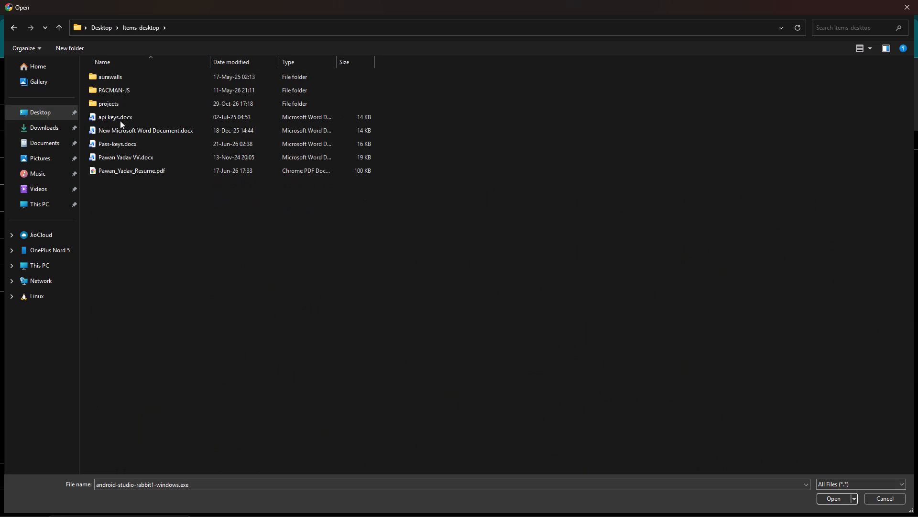
pyautogui.doubleClick(110, 104)
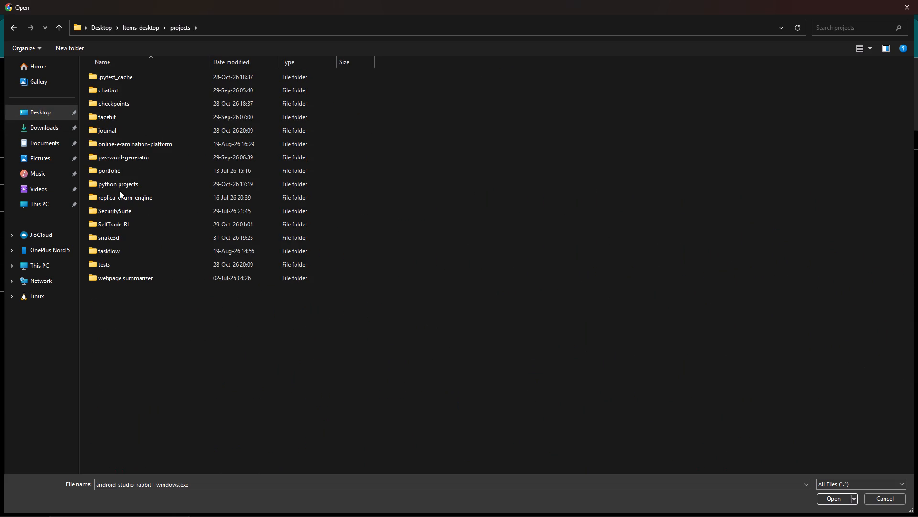
pyautogui.doubleClick(124, 239)
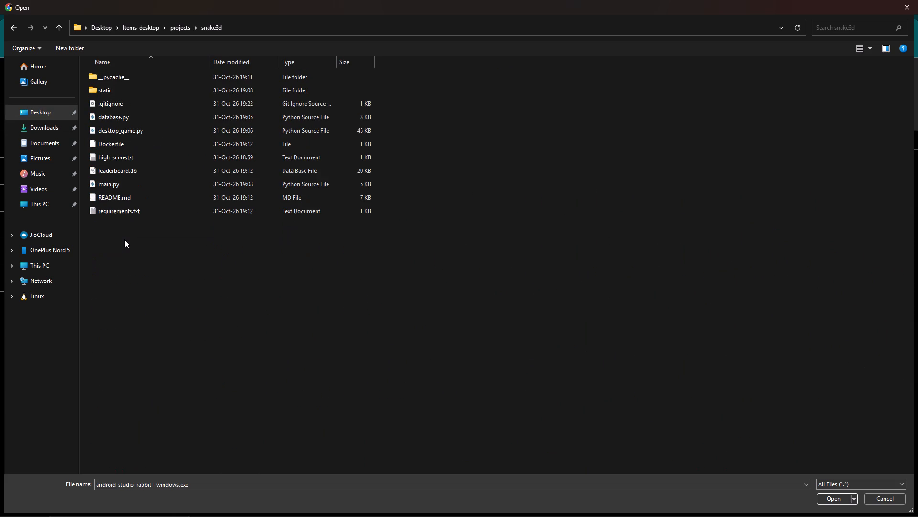
pyautogui.click(136, 117)
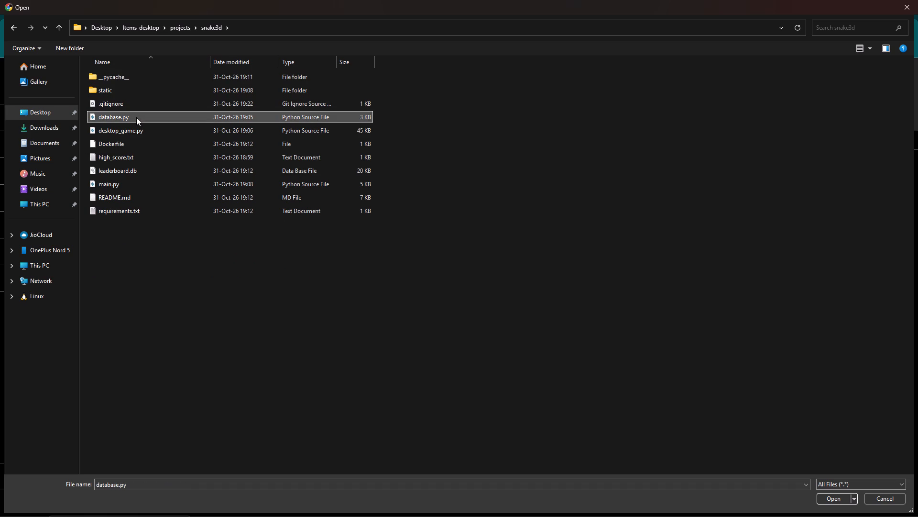
pyautogui.hotkey('shift', 'Down')
pyautogui.hotkey('shift', 'Down')
pyautogui.hotkey('shift', 'Down')
pyautogui.hotkey('shift', 'Down')
pyautogui.hotkey('shift', 'Down')
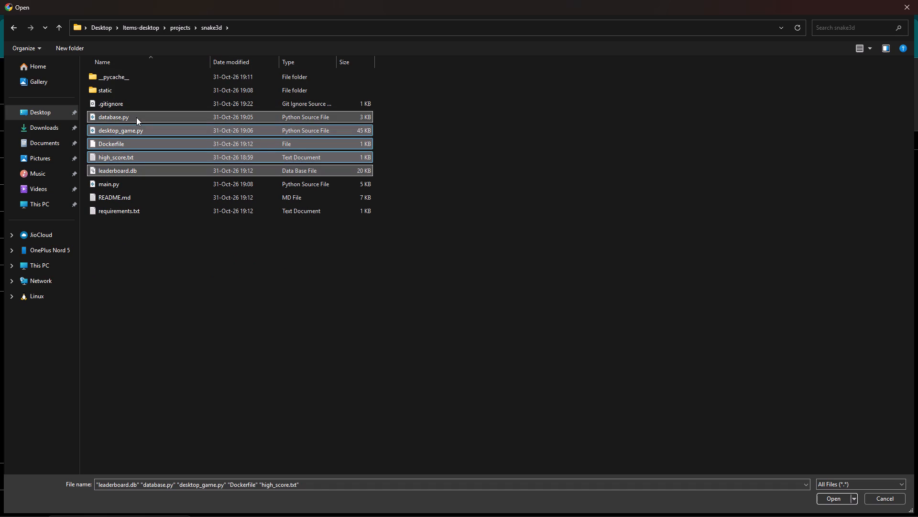
pyautogui.keyDown('ctrl'); pyautogui.click(113, 206); pyautogui.keyUp('ctrl')
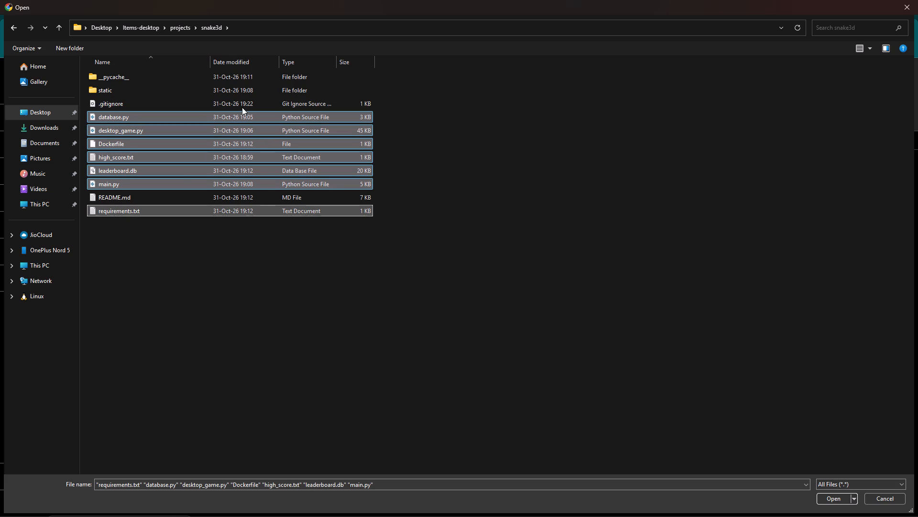
# Look inside the static subfolder, returning to the snake3d folder.
pyautogui.doubleClick(195, 84)
pyautogui.moveTo(195, 84); pyautogui.dragTo(162, 89)
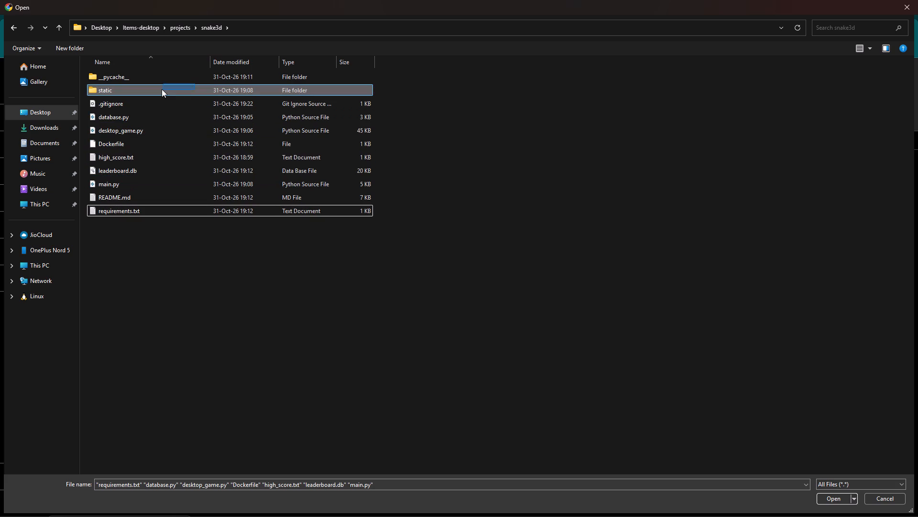
pyautogui.moveTo(162, 89); pyautogui.dragTo(161, 89)
pyautogui.doubleClick(161, 89)
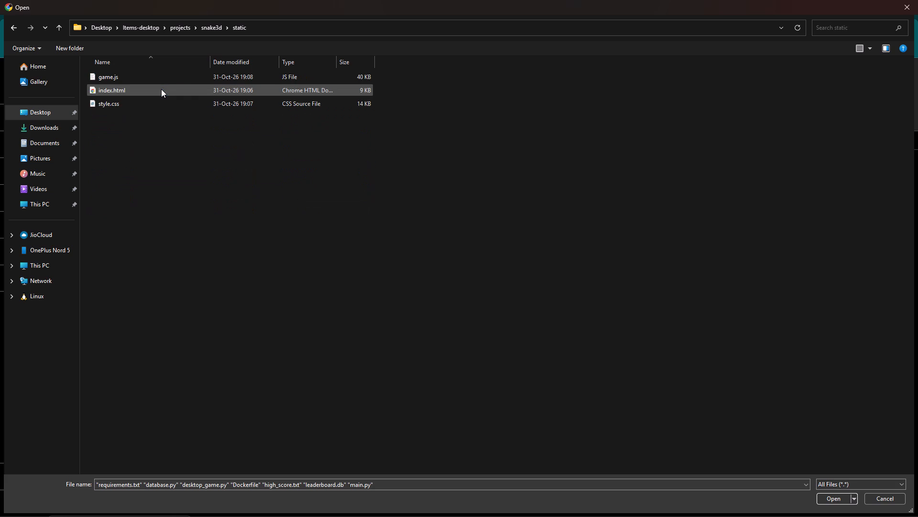
pyautogui.press('BackSpace')
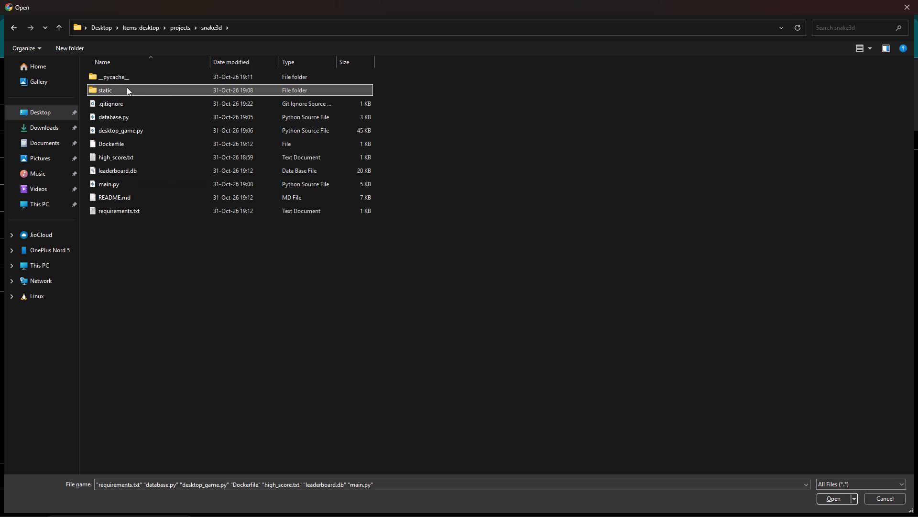
pyautogui.doubleClick(127, 87)
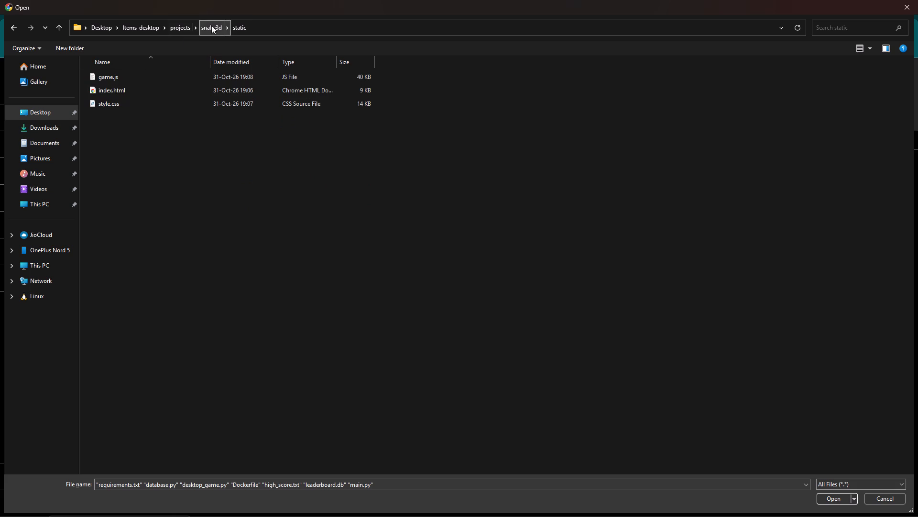
pyautogui.click(211, 25)
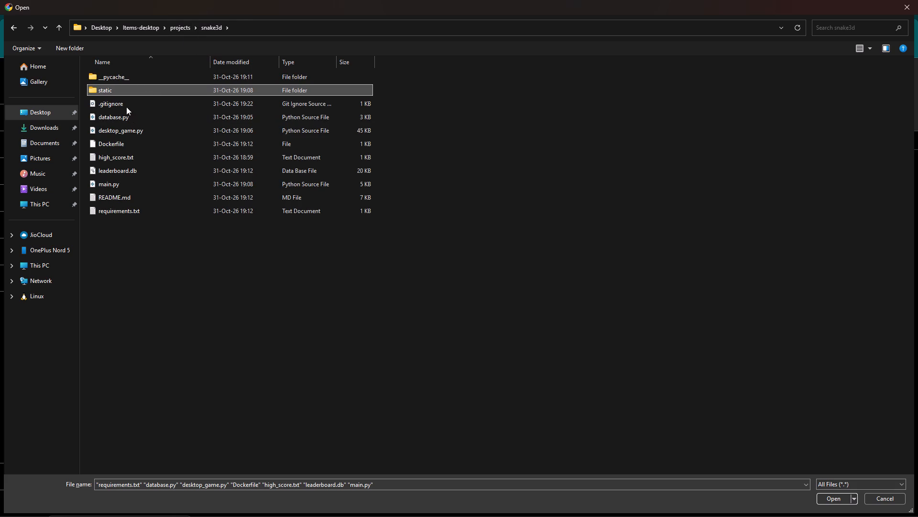
# Upload database.py, desktop_game.py, Dockerfile, high_score.txt, leaderboard.db, main.py and requirements.txt from the snake3d folder to the product content.
pyautogui.keyDown('ctrl'); pyautogui.click(126, 116); pyautogui.keyUp('ctrl')
pyautogui.keyDown('ctrl'); pyautogui.click(126, 128); pyautogui.keyUp('ctrl')
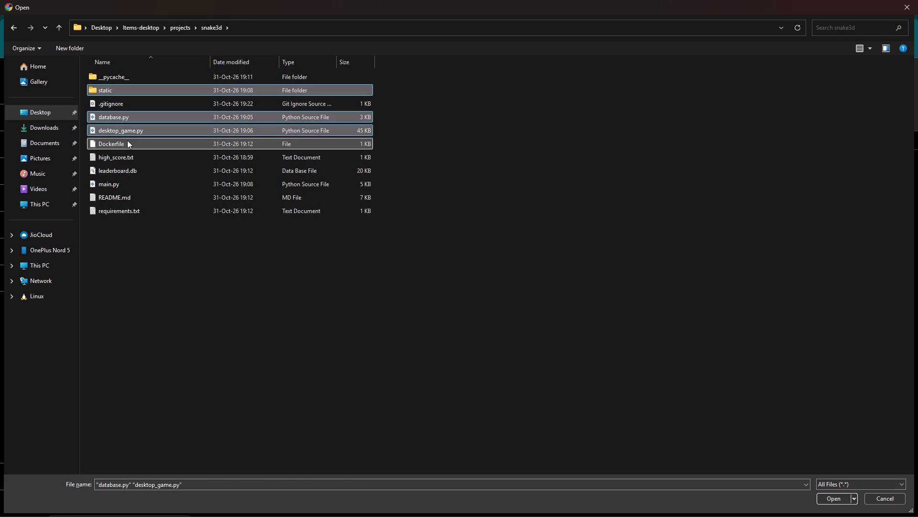
pyautogui.keyDown('ctrl'); pyautogui.click(127, 140); pyautogui.keyUp('ctrl')
pyautogui.keyDown('ctrl'); pyautogui.click(130, 162); pyautogui.keyUp('ctrl')
pyautogui.keyDown('ctrl'); pyautogui.click(130, 176); pyautogui.keyUp('ctrl')
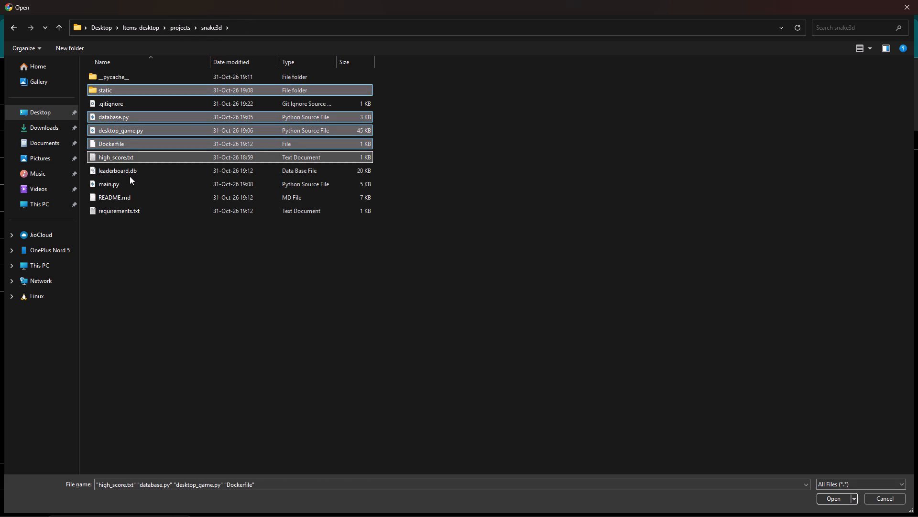
pyautogui.keyDown('ctrl'); pyautogui.click(125, 173); pyautogui.keyUp('ctrl')
pyautogui.keyDown('ctrl'); pyautogui.click(126, 184); pyautogui.keyUp('ctrl')
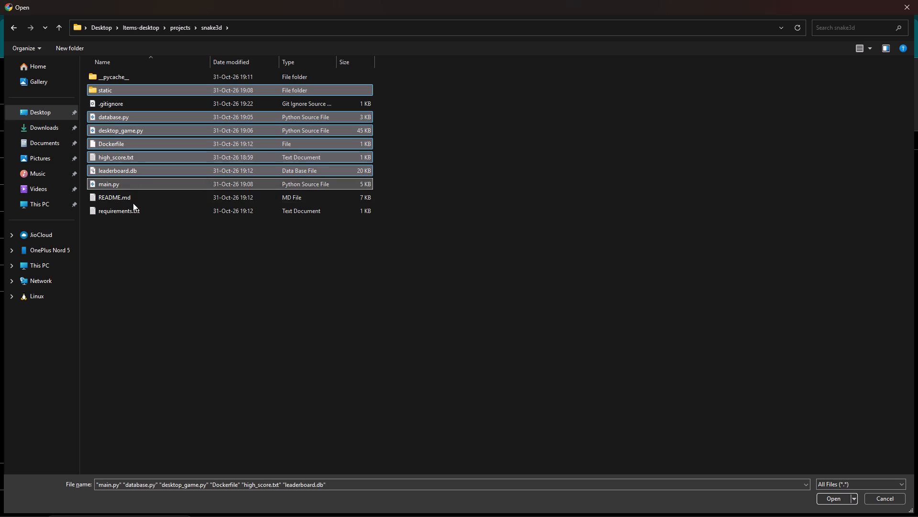
pyautogui.keyDown('ctrl'); pyautogui.click(135, 209); pyautogui.keyUp('ctrl')
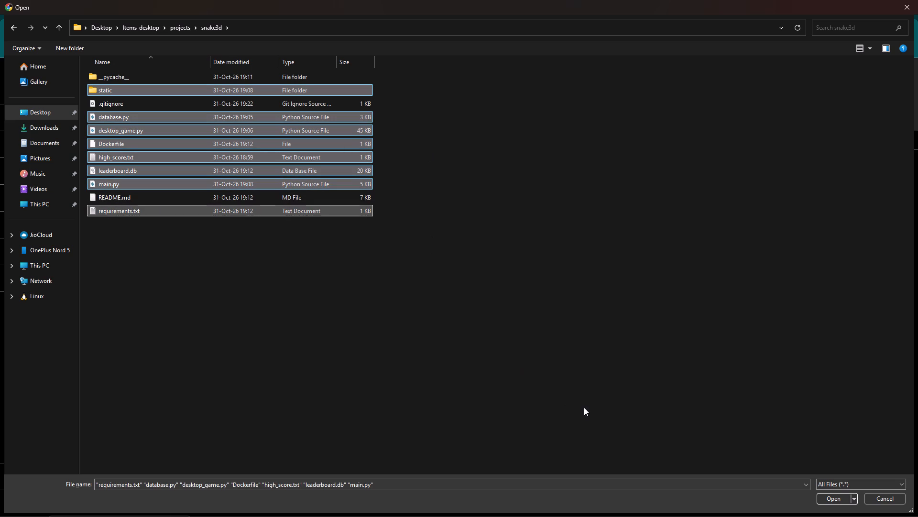
pyautogui.click(833, 496)
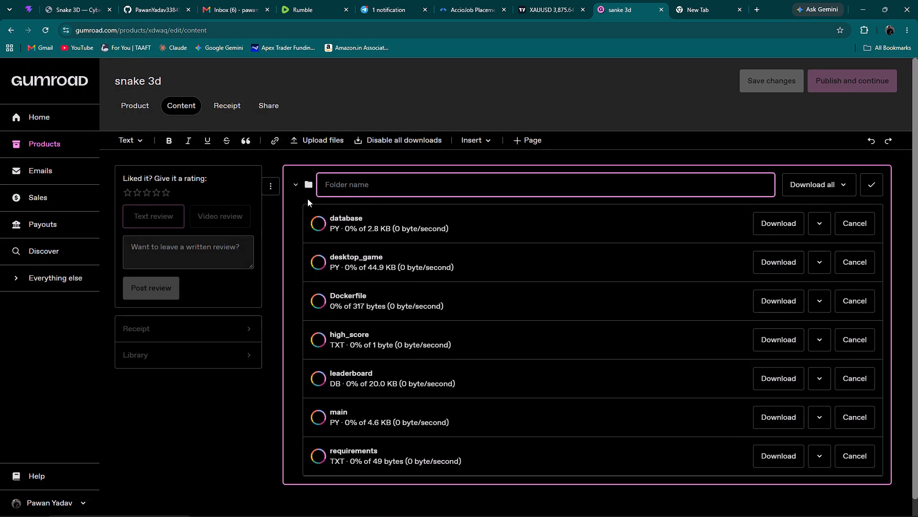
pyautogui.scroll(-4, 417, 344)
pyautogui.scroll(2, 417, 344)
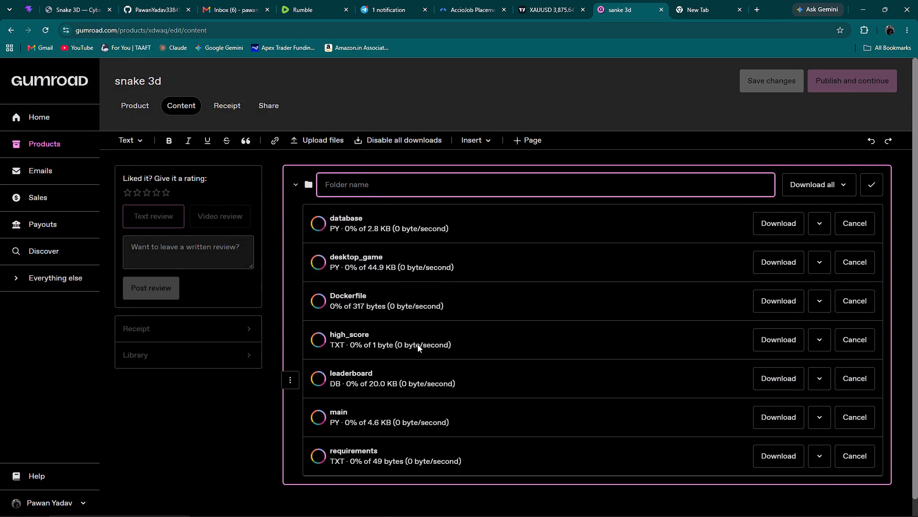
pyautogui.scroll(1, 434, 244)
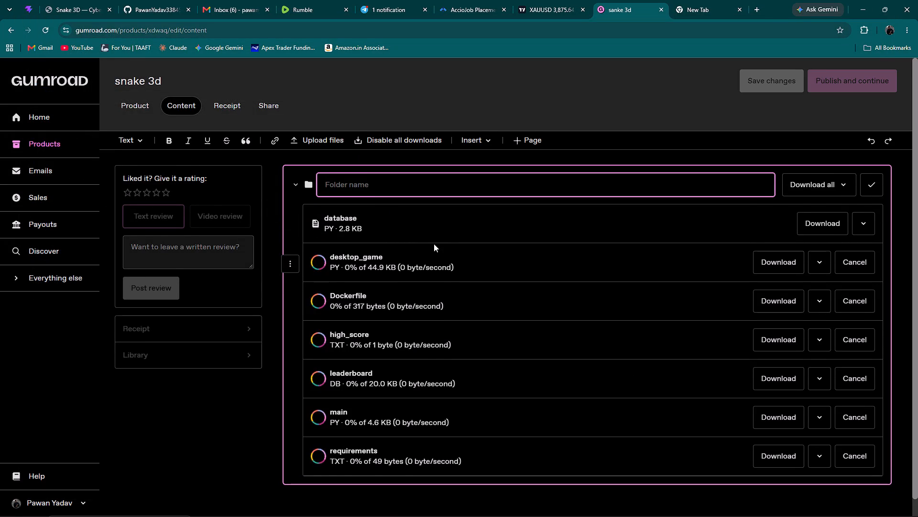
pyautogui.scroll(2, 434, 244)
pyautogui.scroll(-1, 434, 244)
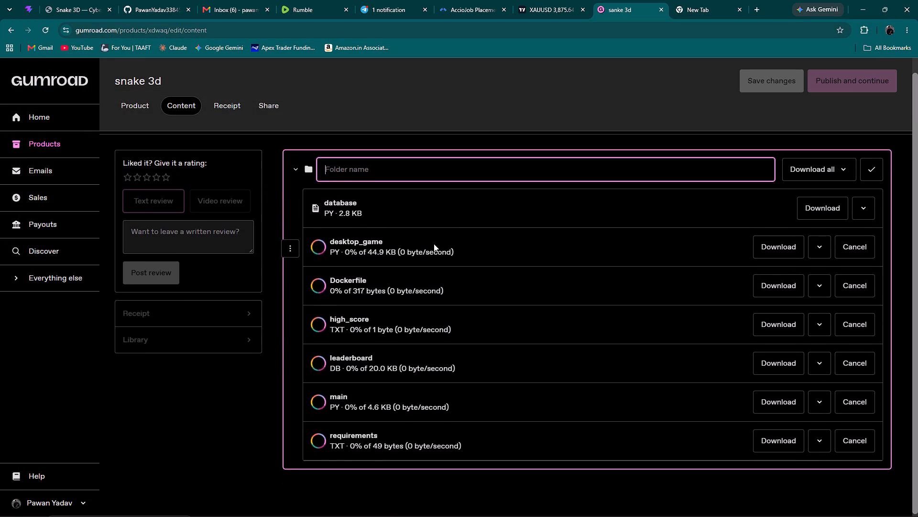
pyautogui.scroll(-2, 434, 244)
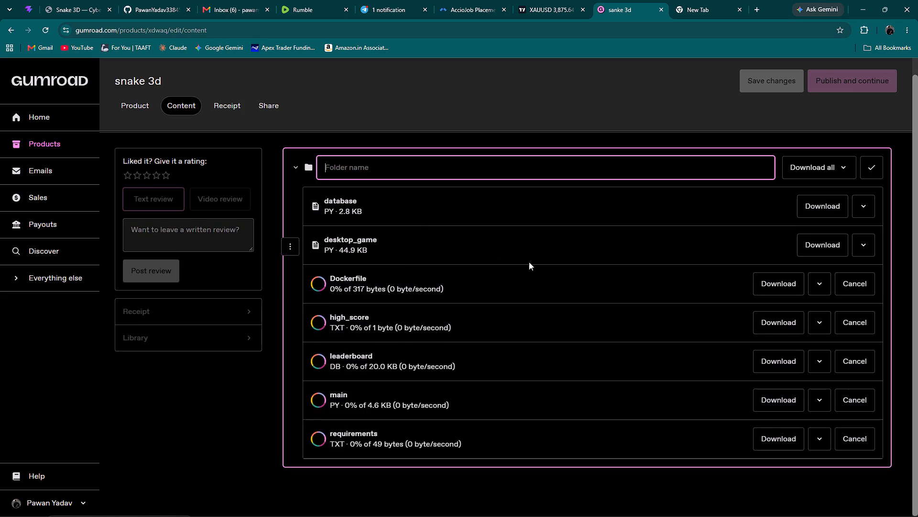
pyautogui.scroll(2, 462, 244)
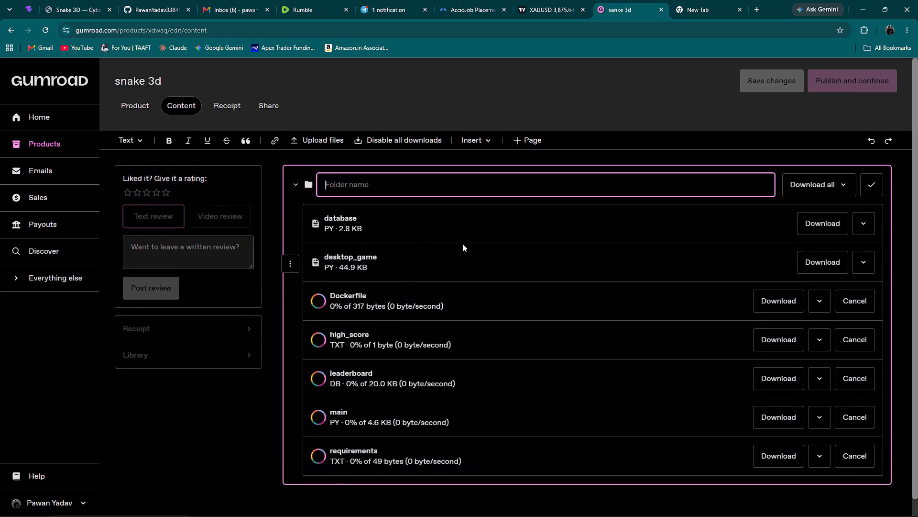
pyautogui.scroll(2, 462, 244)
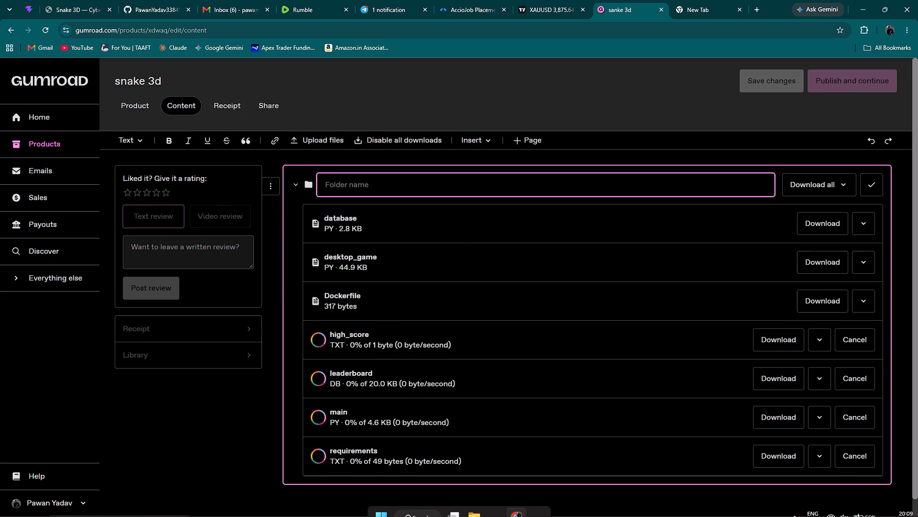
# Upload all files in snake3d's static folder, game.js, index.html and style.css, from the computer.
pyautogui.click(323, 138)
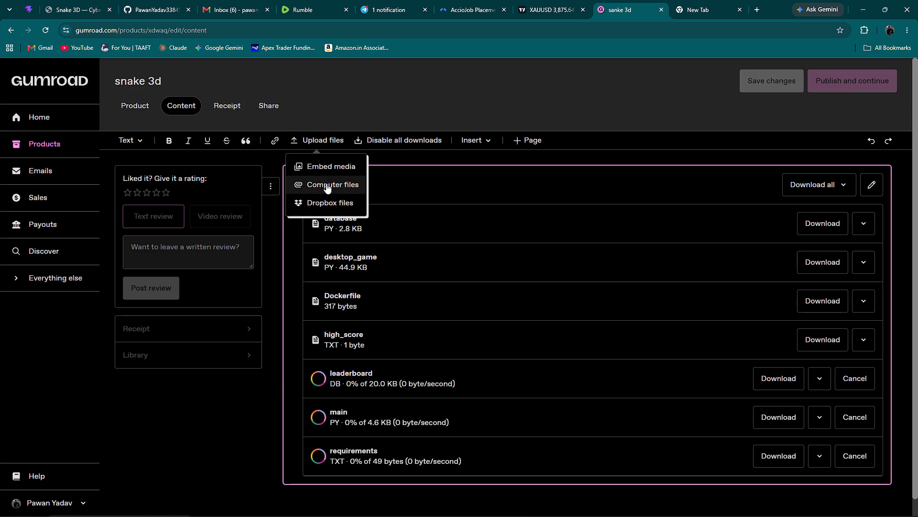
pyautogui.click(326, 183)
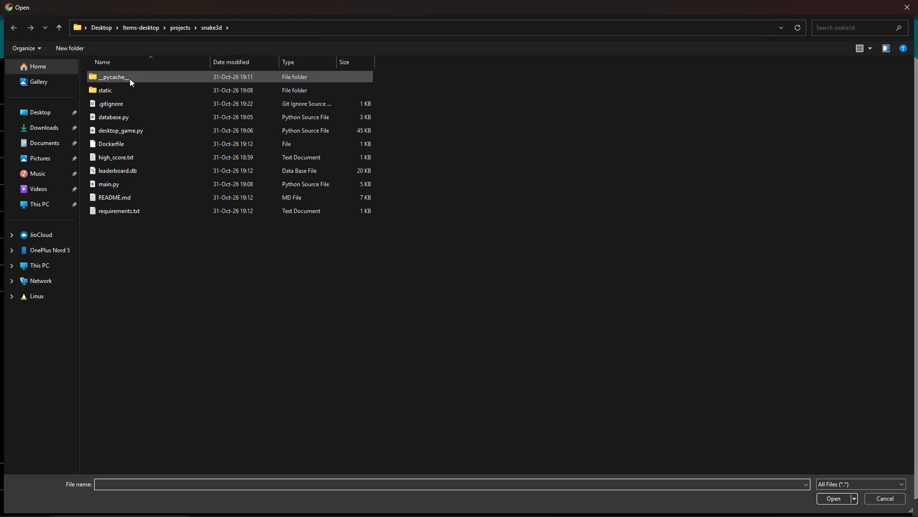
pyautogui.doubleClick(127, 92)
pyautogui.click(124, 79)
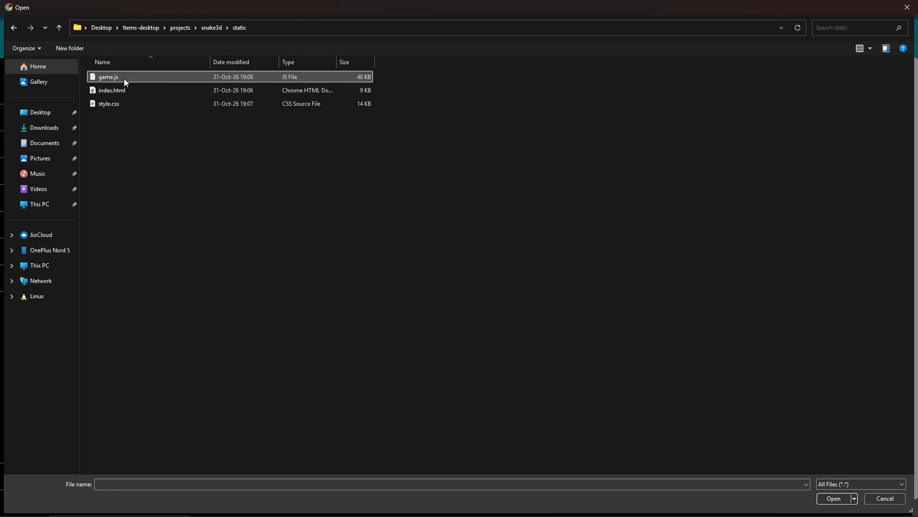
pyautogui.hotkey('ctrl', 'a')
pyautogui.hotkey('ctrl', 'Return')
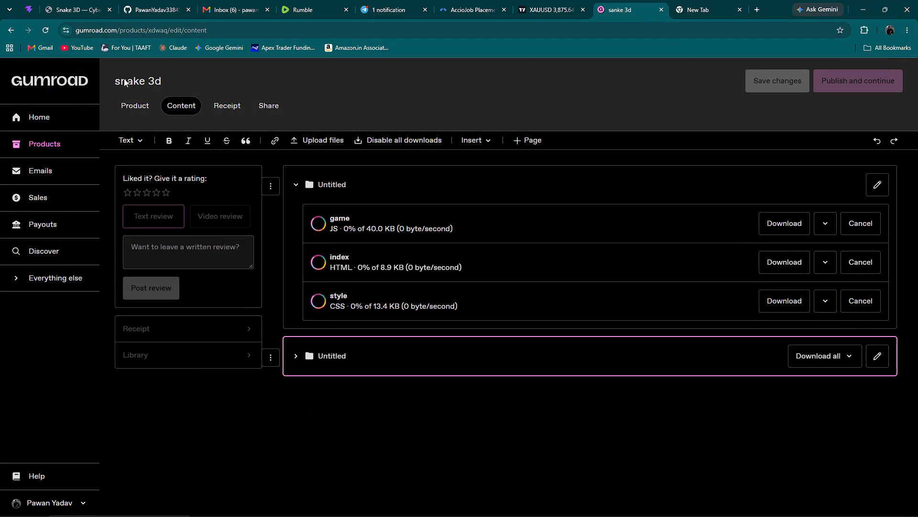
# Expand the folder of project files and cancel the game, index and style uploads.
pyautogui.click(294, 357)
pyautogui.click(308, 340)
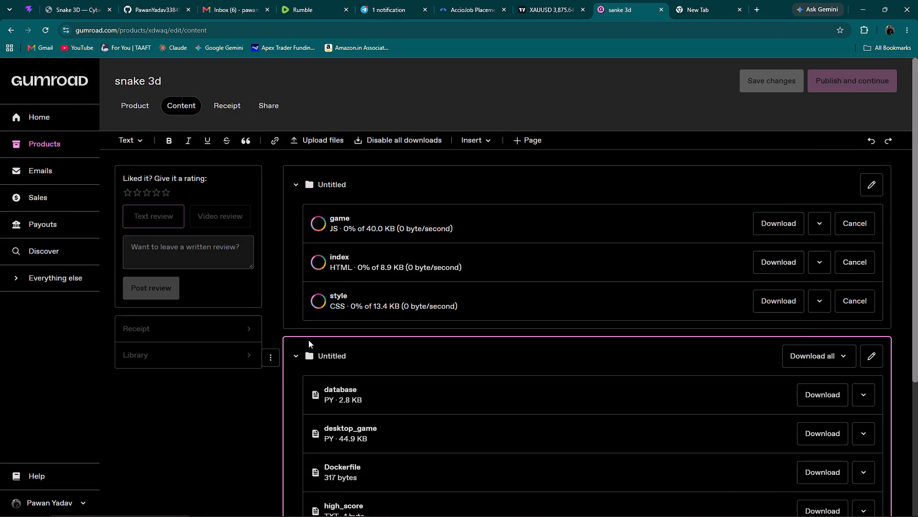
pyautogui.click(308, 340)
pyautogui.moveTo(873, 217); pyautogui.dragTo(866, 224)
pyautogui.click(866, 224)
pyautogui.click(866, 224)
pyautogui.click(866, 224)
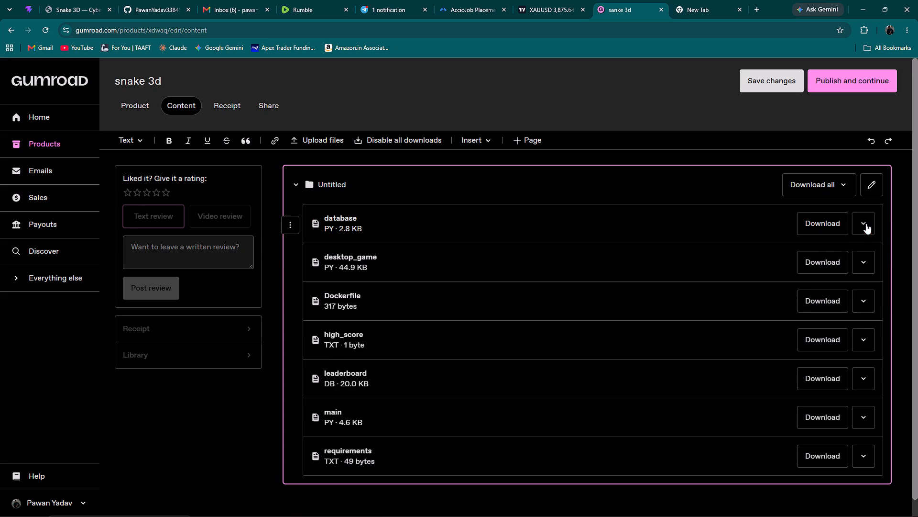
# Name the untitled folder holding the seven project files "snake 3d files" and leave it expanded.
pyautogui.click(863, 186)
pyautogui.click(674, 186)
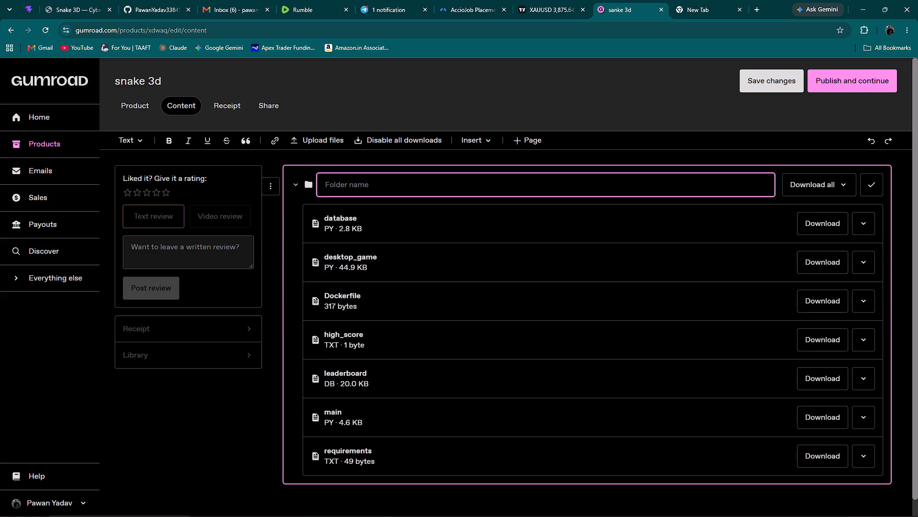
pyautogui.write('snake 3d files')
pyautogui.press('space')
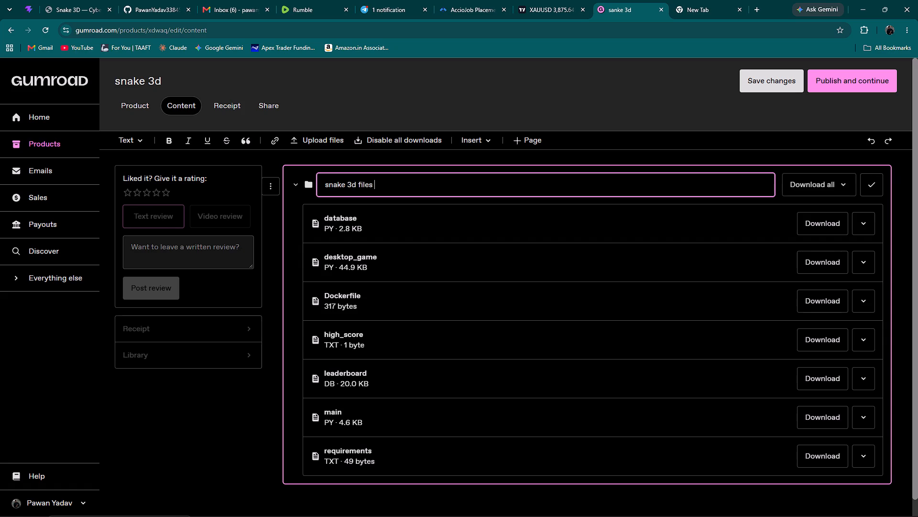
pyautogui.click(271, 190)
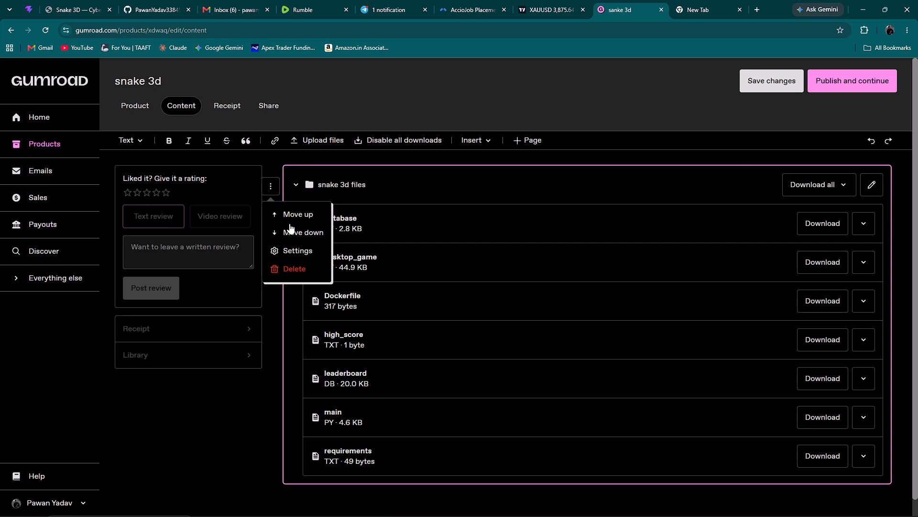
pyautogui.click(296, 189)
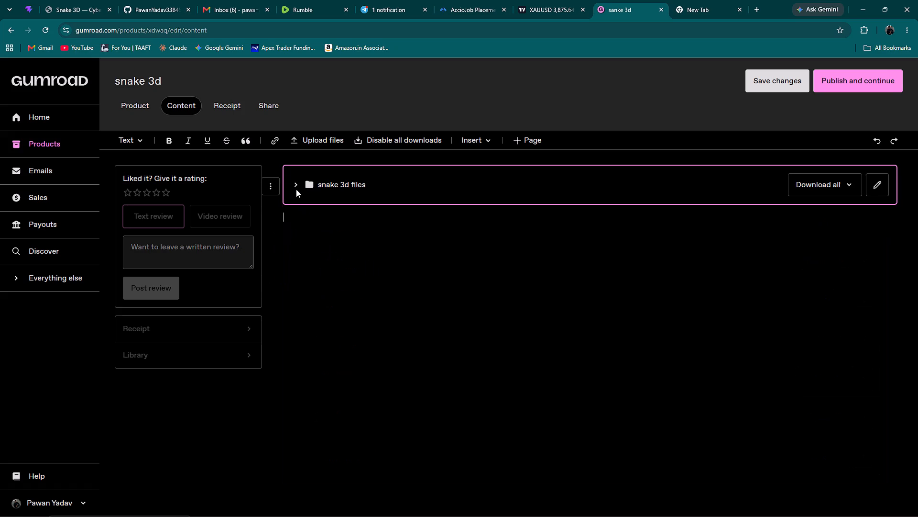
pyautogui.click(296, 182)
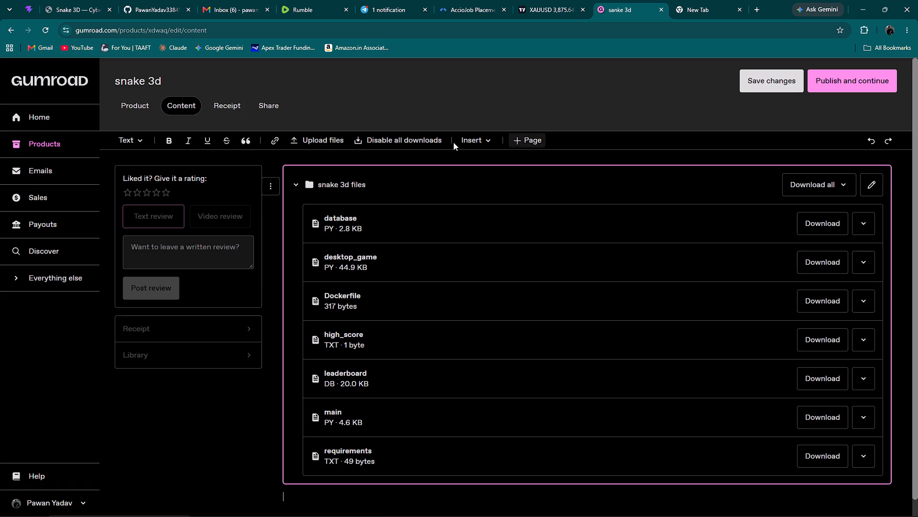
# Upload game.js, index.html and style.css from the static folder on the computer to the product content.
pyautogui.click(303, 141)
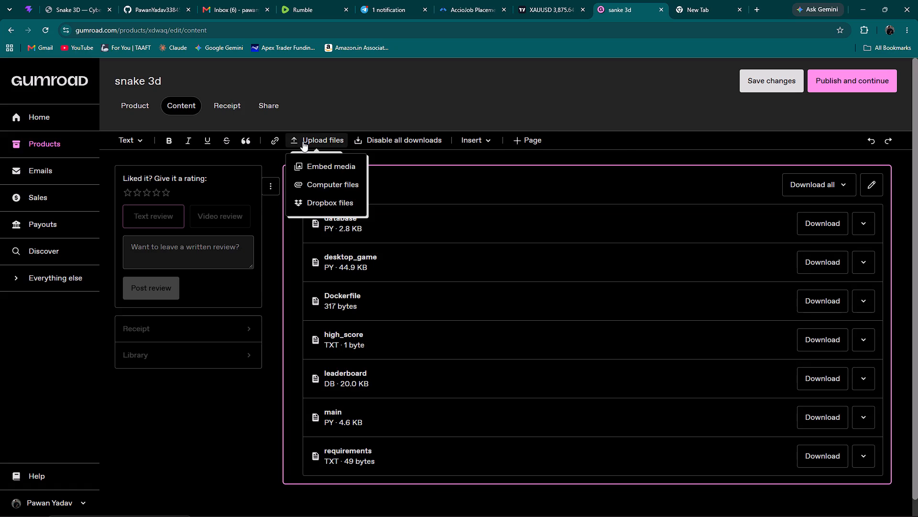
pyautogui.click(322, 188)
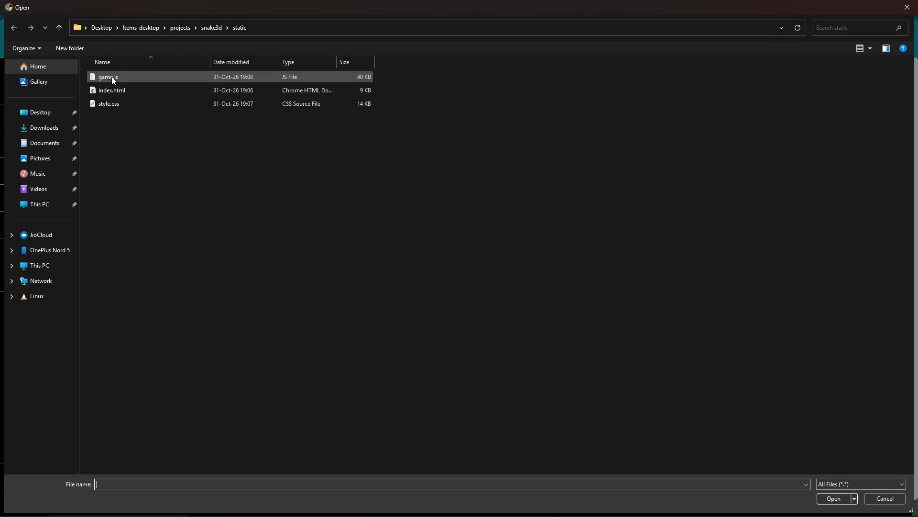
pyautogui.click(111, 77)
pyautogui.hotkey('shift', 'Down')
pyautogui.hotkey('shift', 'Down')
pyautogui.press('Return')
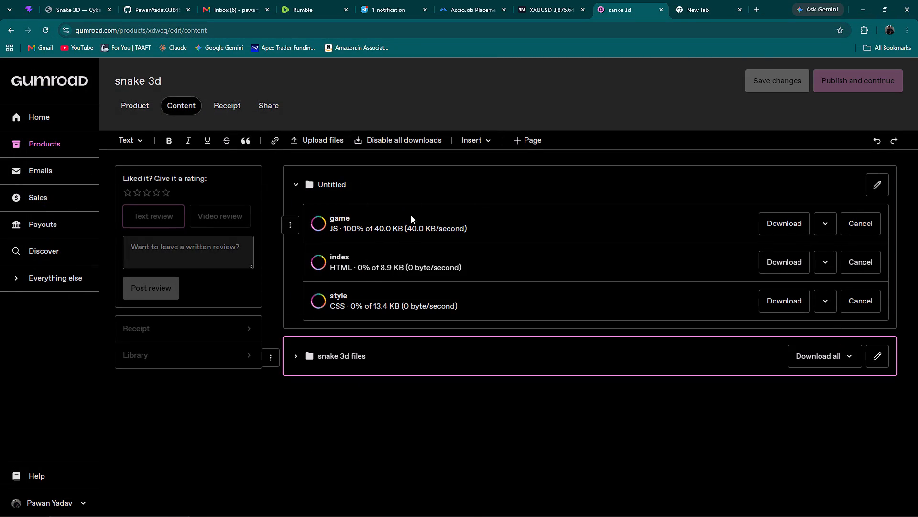
# Delete the main PY file from the snake 3d files folder.
pyautogui.click(291, 356)
pyautogui.scroll(-4, 291, 356)
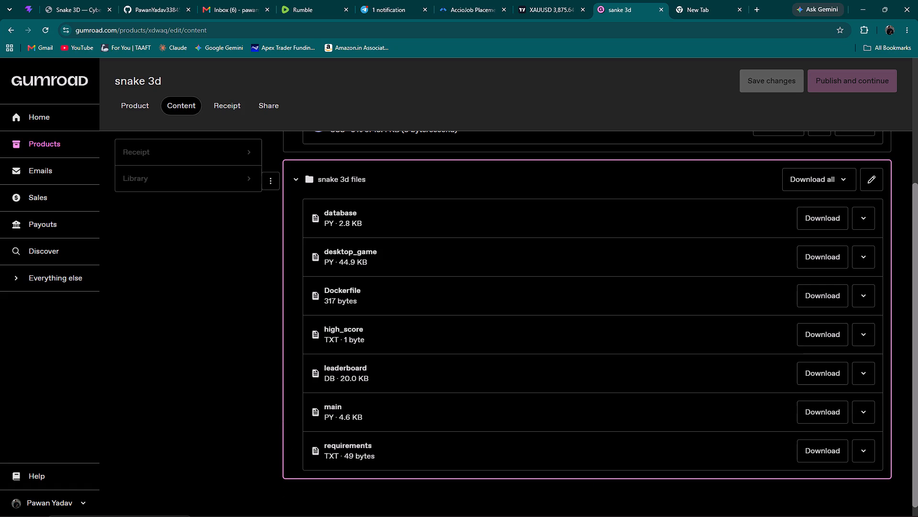
pyautogui.click(859, 407)
pyautogui.scroll(-2, 616, 423)
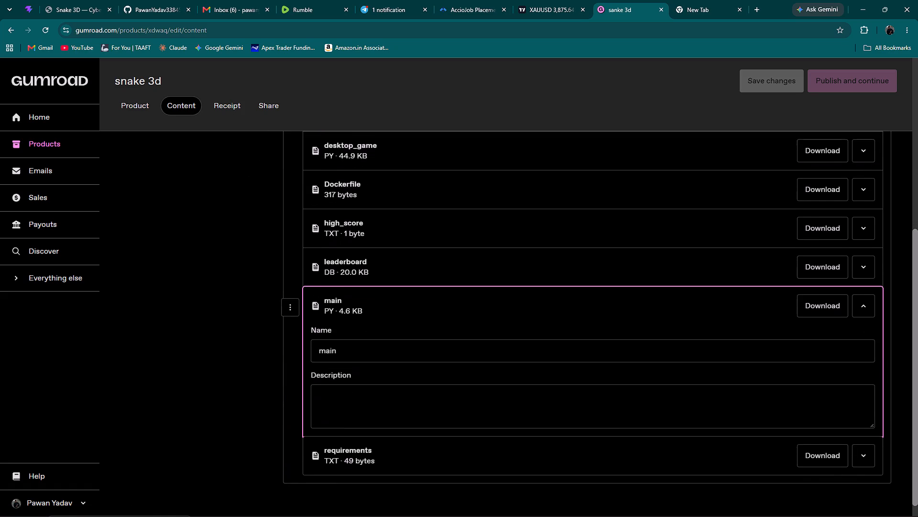
pyautogui.scroll(-1, 616, 423)
pyautogui.scroll(1, 616, 423)
pyautogui.click(294, 323)
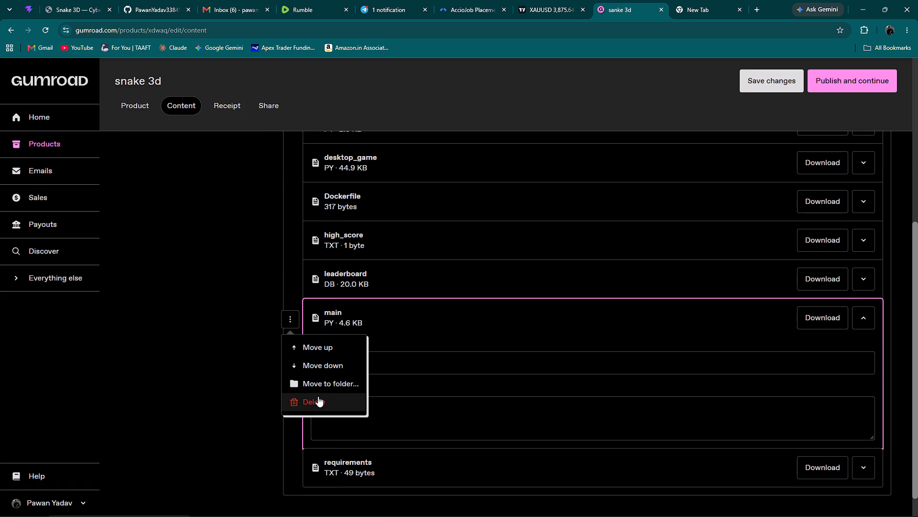
pyautogui.click(318, 396)
pyautogui.scroll(5, 377, 313)
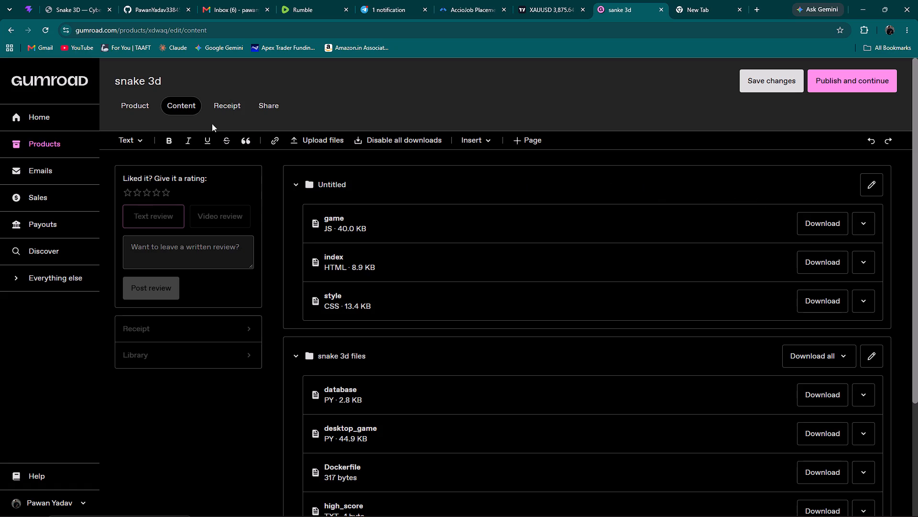
# Set the receipt's download button text to "download project files".
pyautogui.click(226, 104)
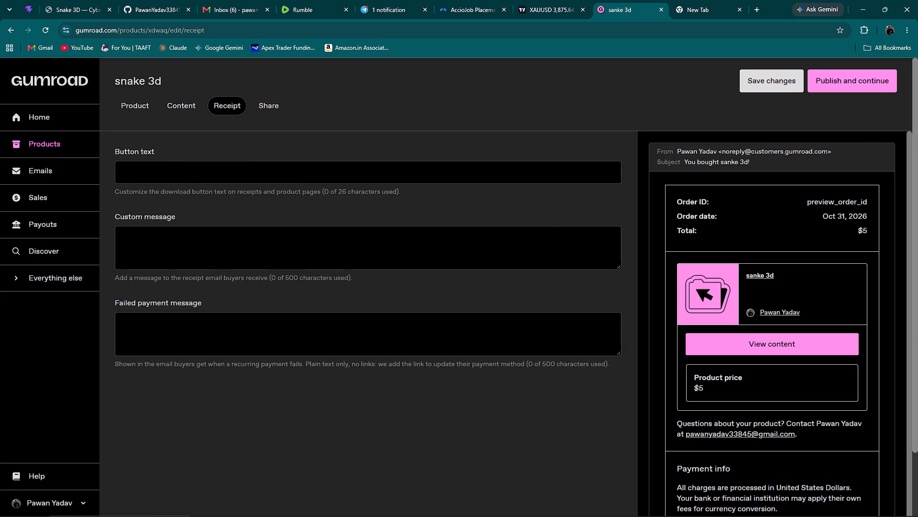
pyautogui.click(303, 163)
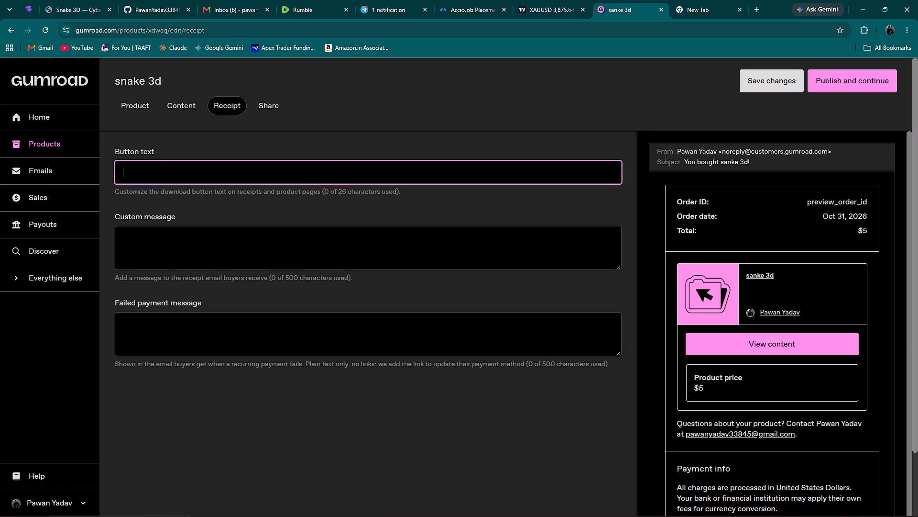
pyautogui.write('download project files')
pyautogui.press('space')
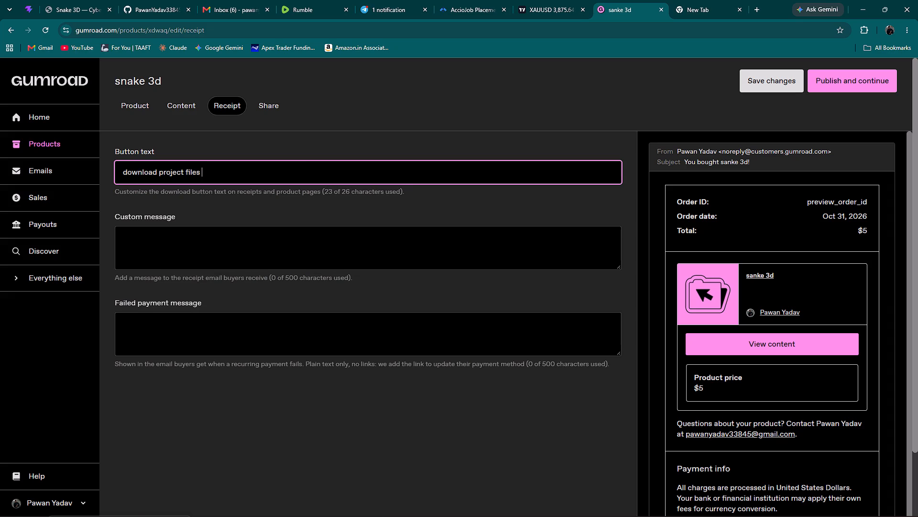
pyautogui.click(210, 248)
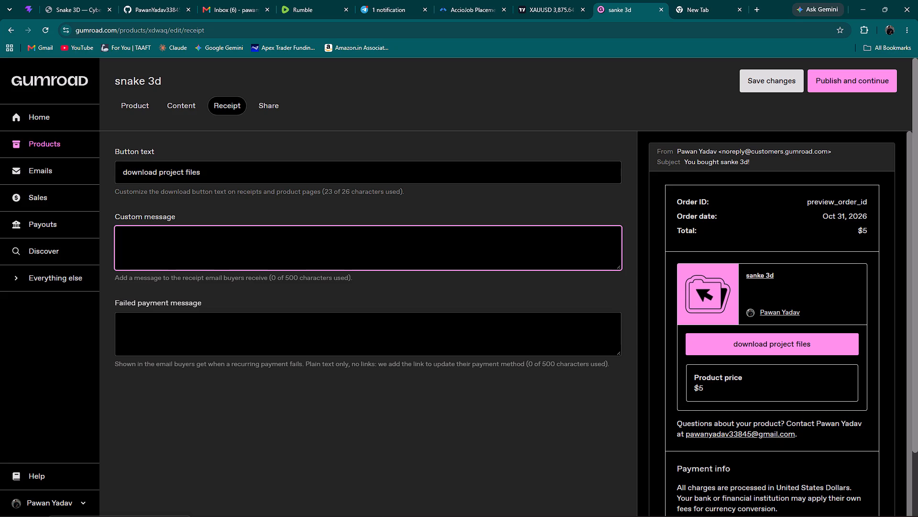
# Publish the snake 3d product and continue to its sharing page.
pyautogui.click(266, 106)
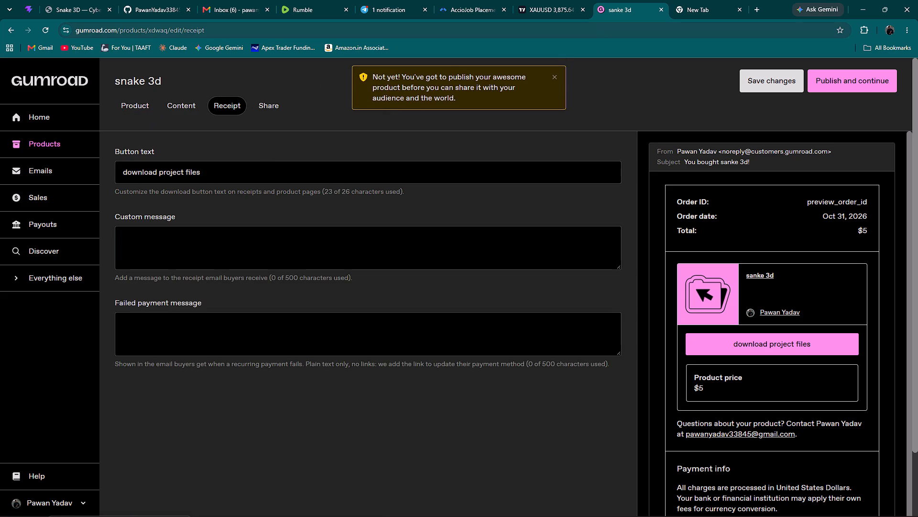
pyautogui.click(844, 77)
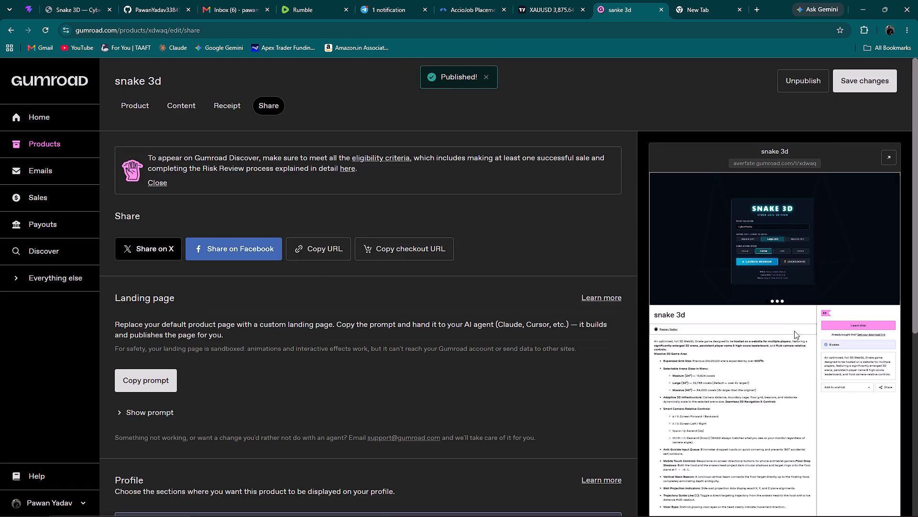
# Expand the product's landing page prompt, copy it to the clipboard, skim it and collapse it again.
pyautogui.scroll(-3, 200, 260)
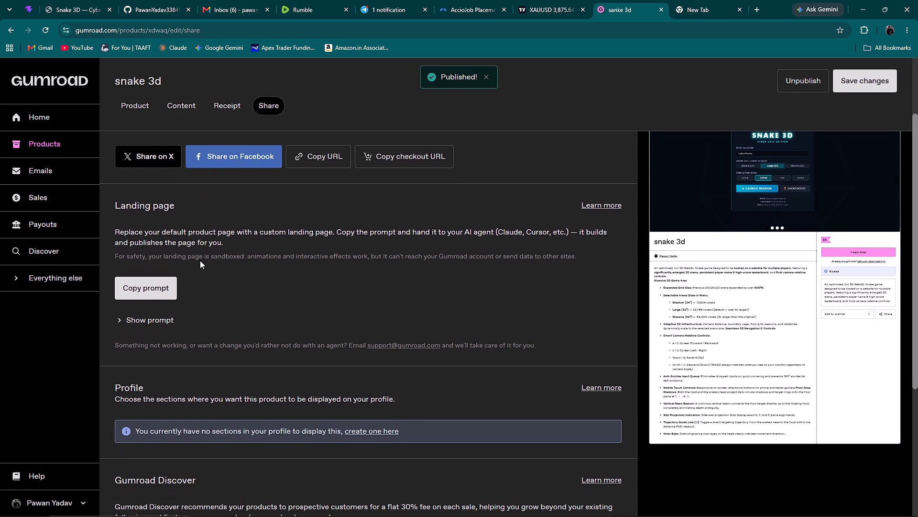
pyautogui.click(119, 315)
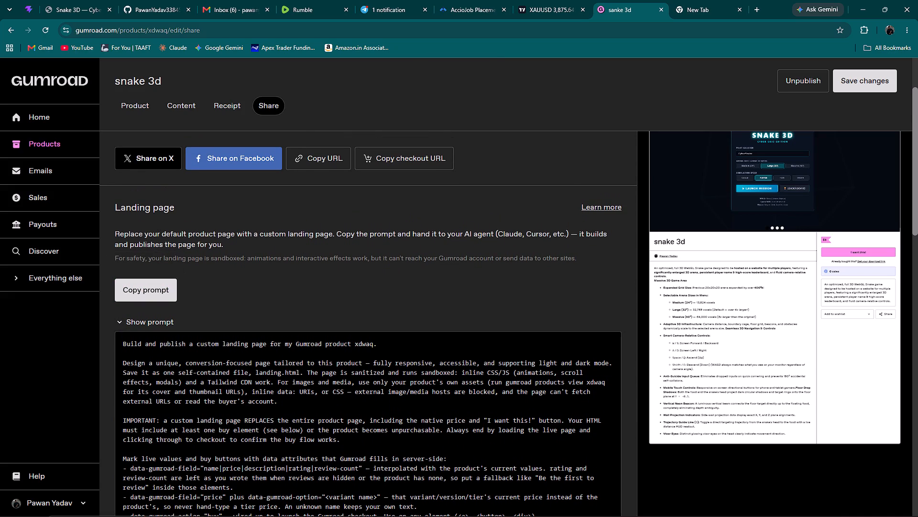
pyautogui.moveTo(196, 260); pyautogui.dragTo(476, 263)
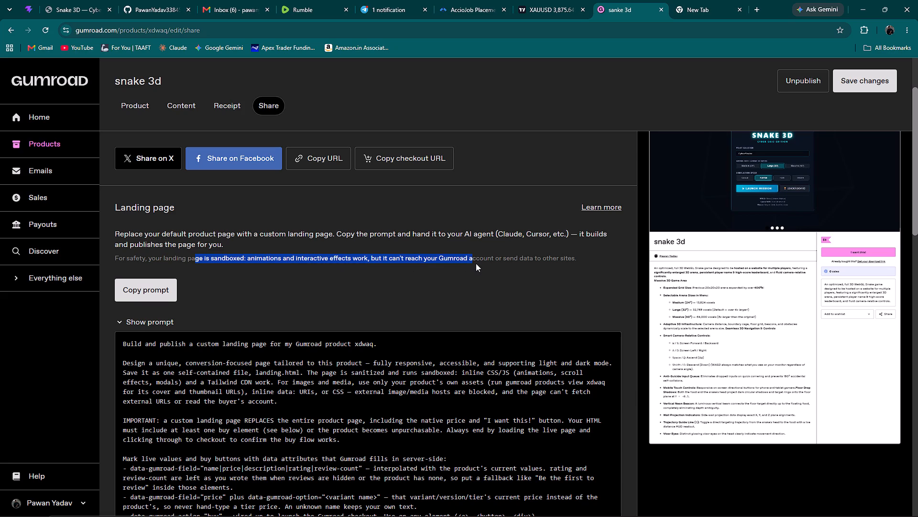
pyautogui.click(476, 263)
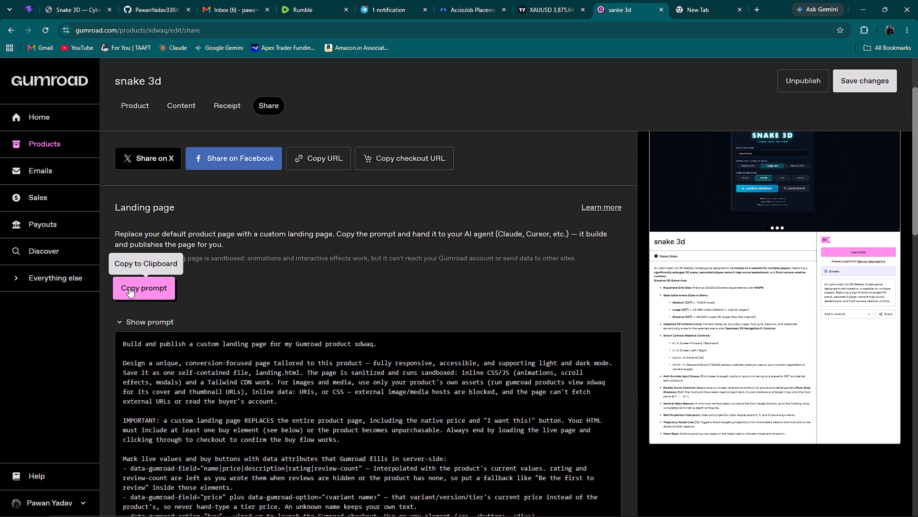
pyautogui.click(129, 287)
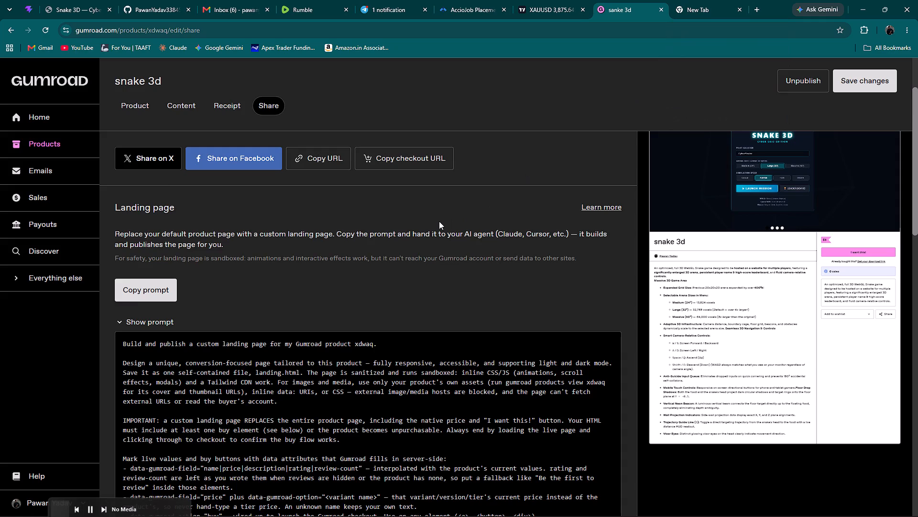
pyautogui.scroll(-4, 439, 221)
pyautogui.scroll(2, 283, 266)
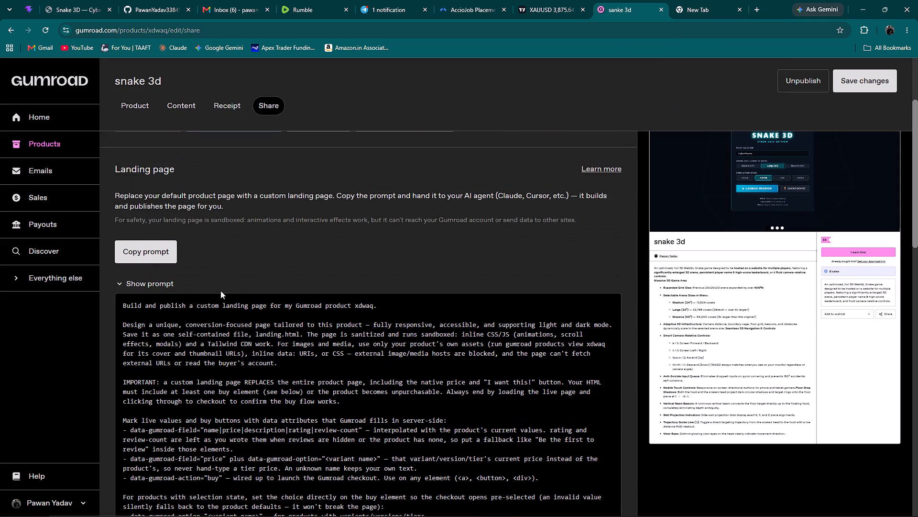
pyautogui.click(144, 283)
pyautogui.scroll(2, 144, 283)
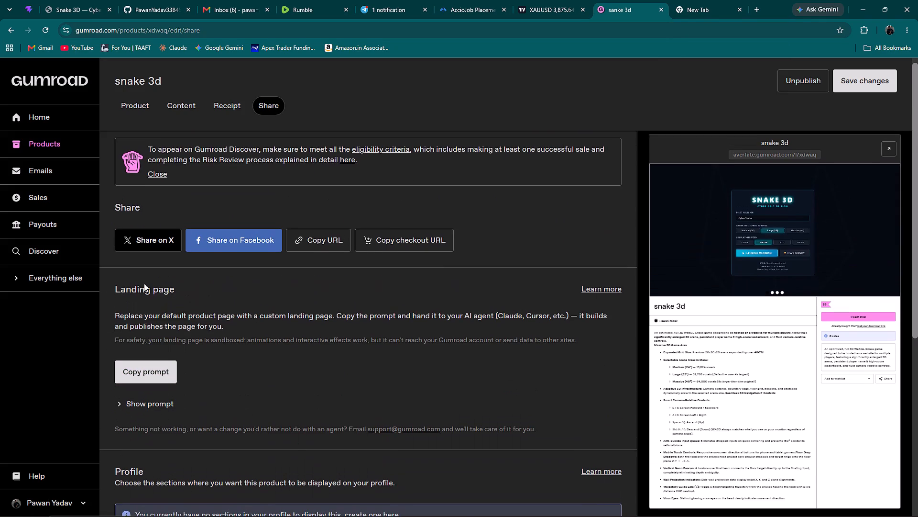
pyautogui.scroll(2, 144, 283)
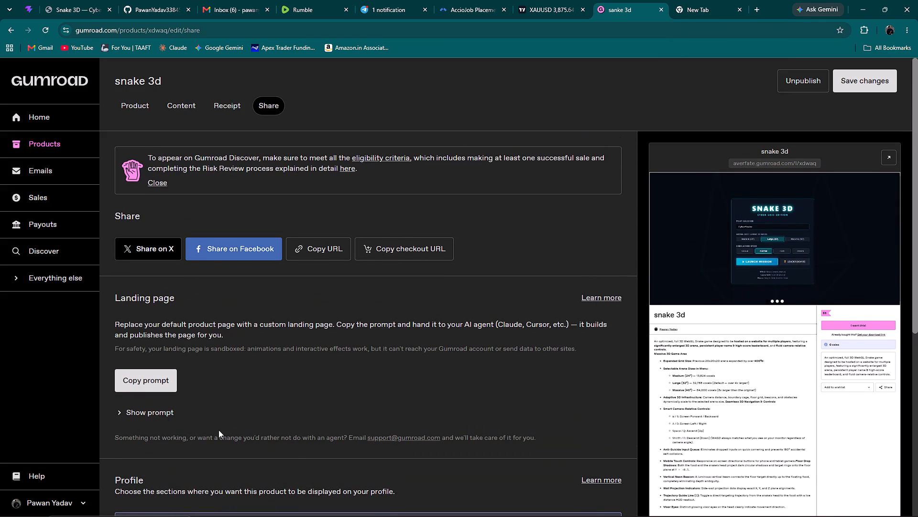
# Follow the link for creating a profile section and open the storefront profile for editing.
pyautogui.scroll(-4, 219, 430)
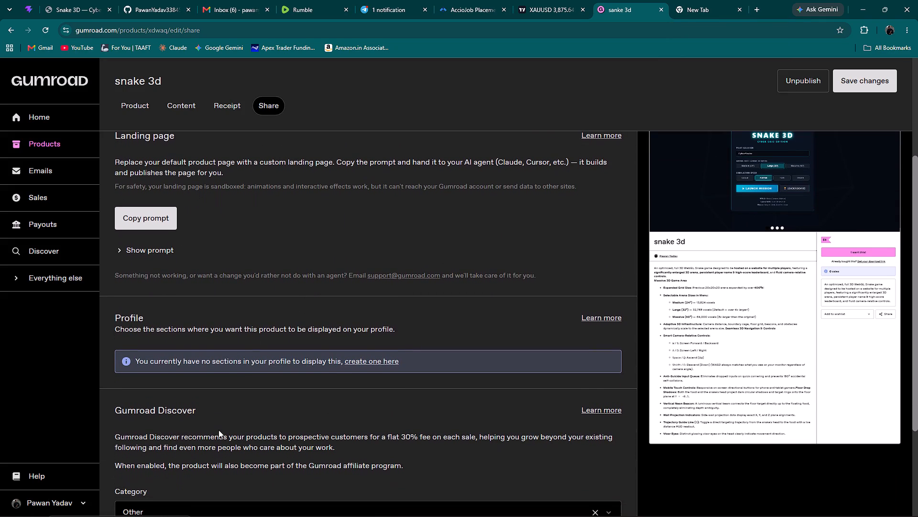
pyautogui.scroll(-1, 219, 430)
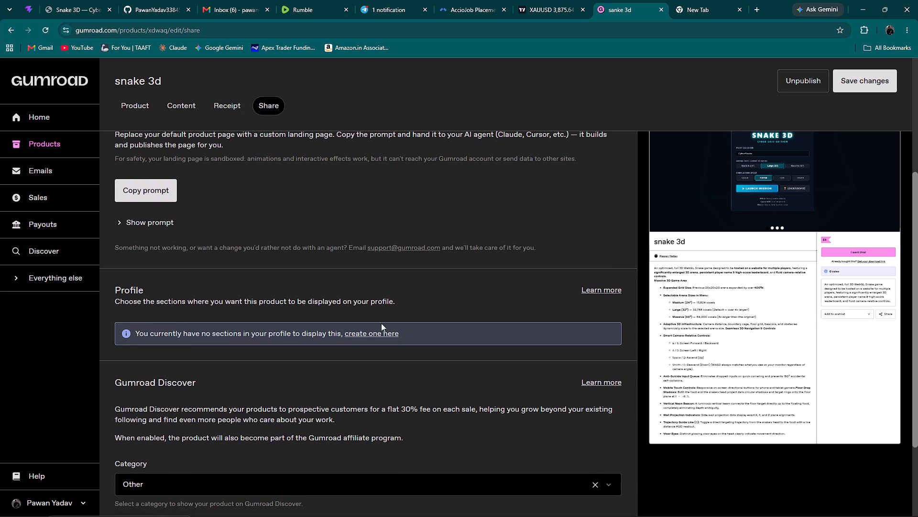
pyautogui.click(382, 335)
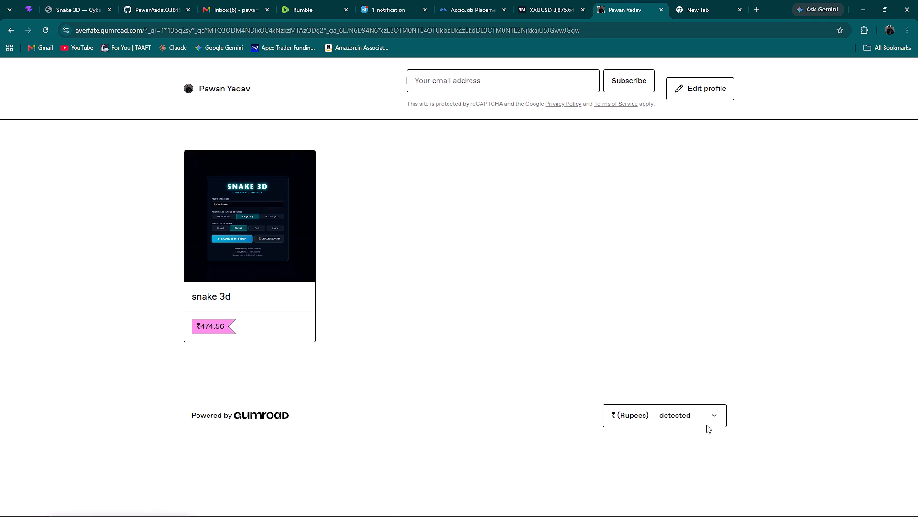
pyautogui.click(692, 96)
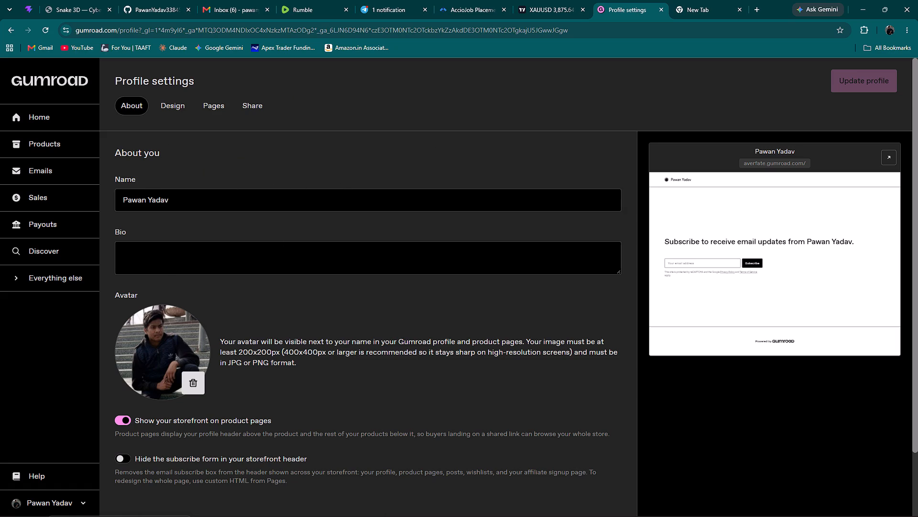
# Look through the profile's About and Design settings.
pyautogui.scroll(-2, 238, 271)
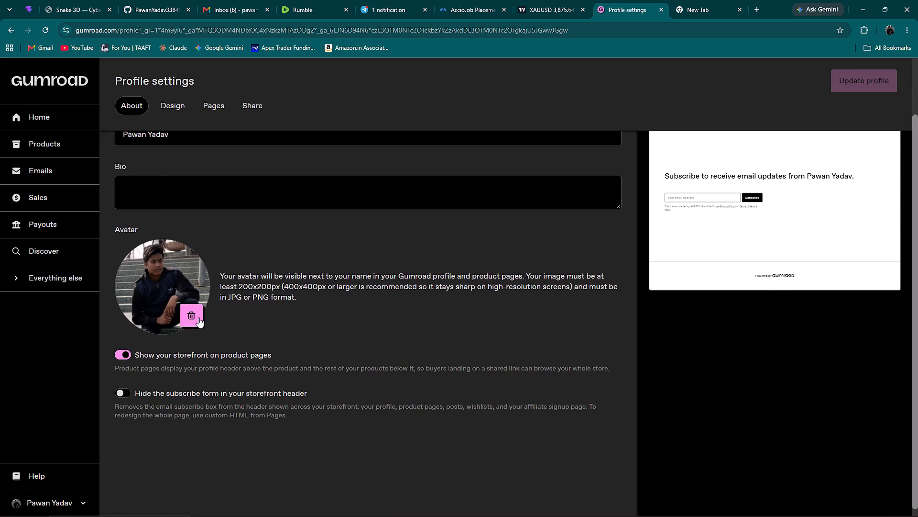
pyautogui.scroll(2, 300, 297)
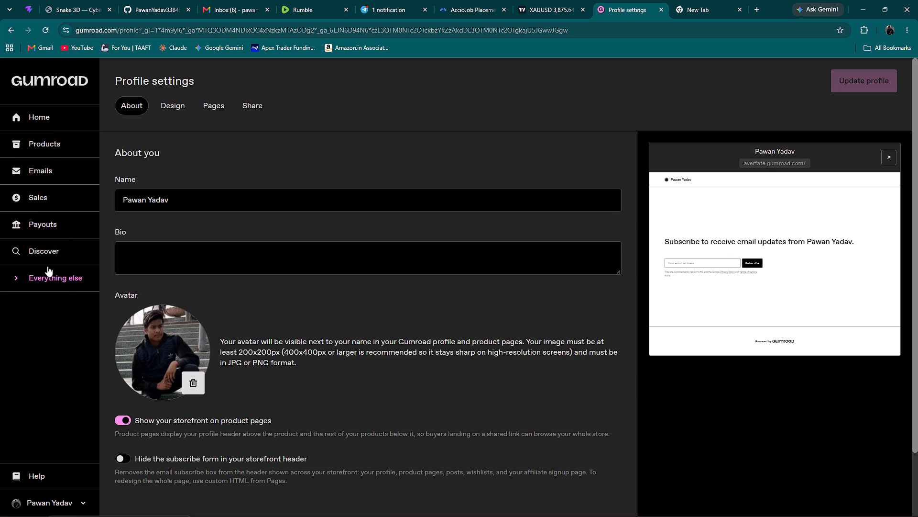
pyautogui.click(37, 276)
pyautogui.click(31, 250)
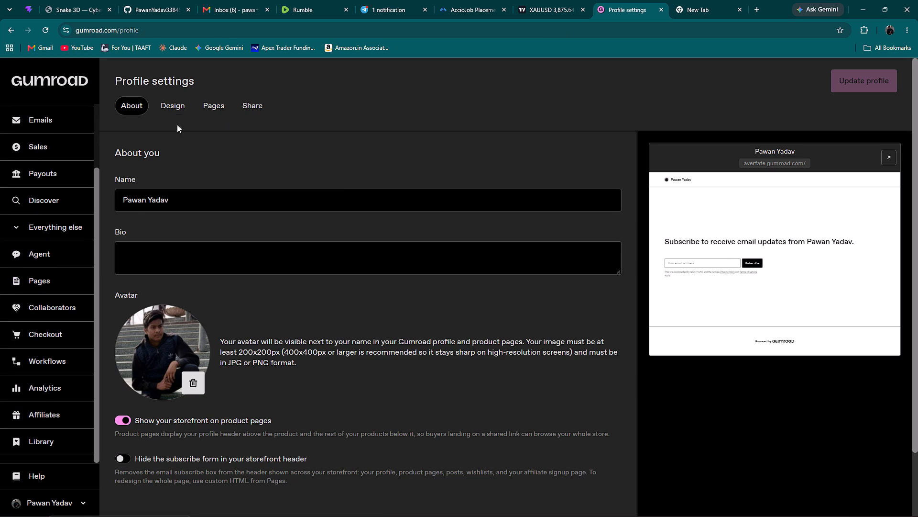
pyautogui.click(179, 106)
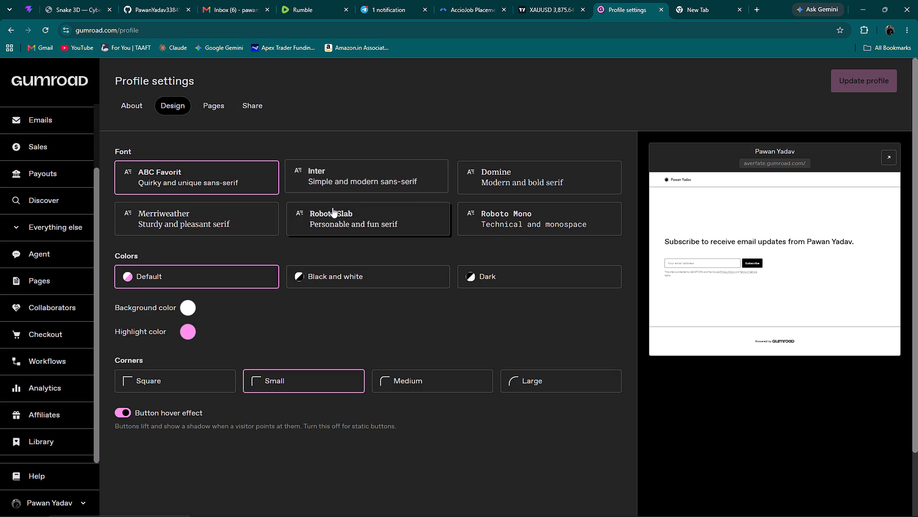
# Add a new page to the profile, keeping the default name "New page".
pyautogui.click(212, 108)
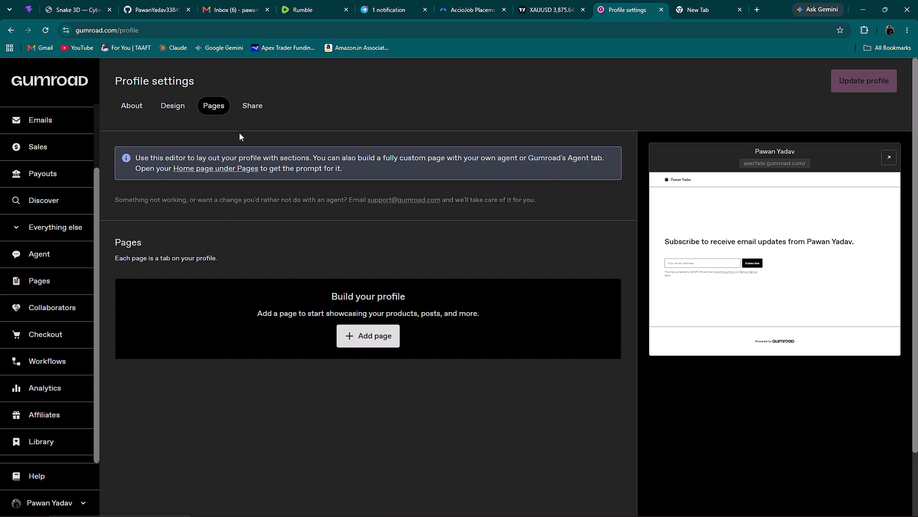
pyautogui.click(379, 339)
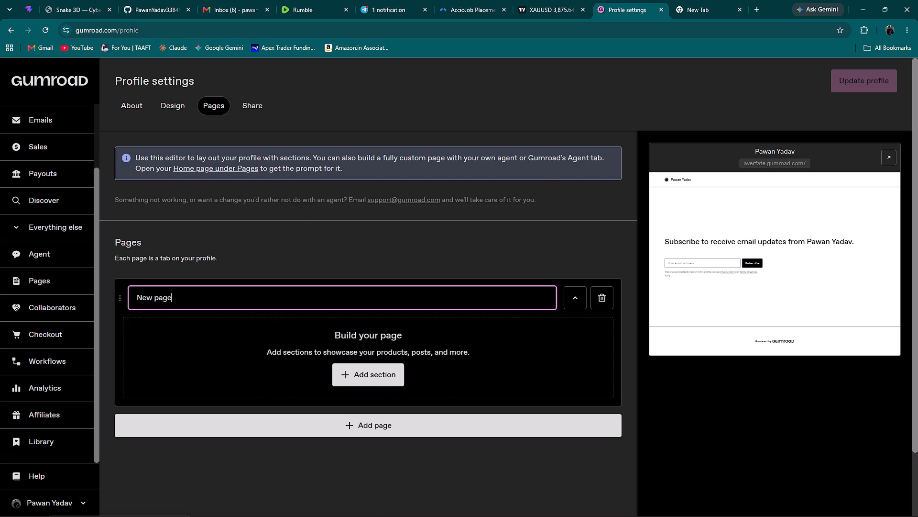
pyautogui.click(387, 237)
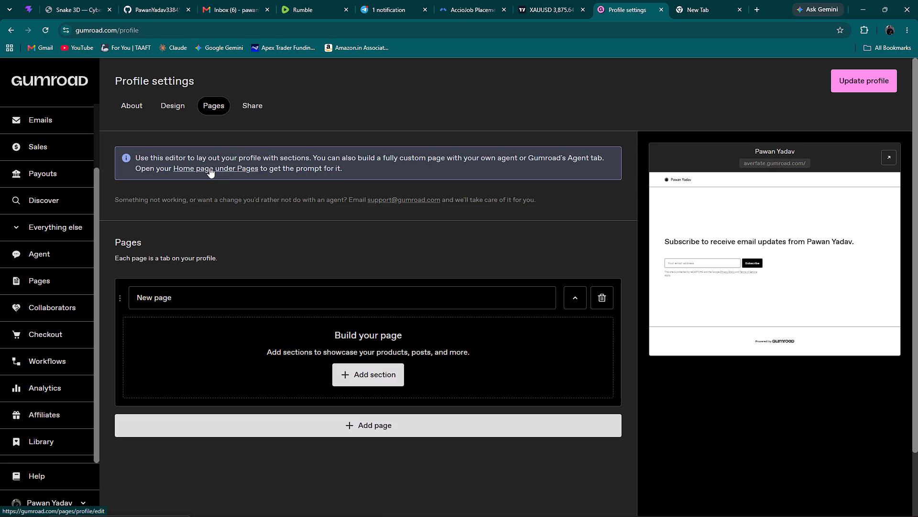
pyautogui.click(209, 168)
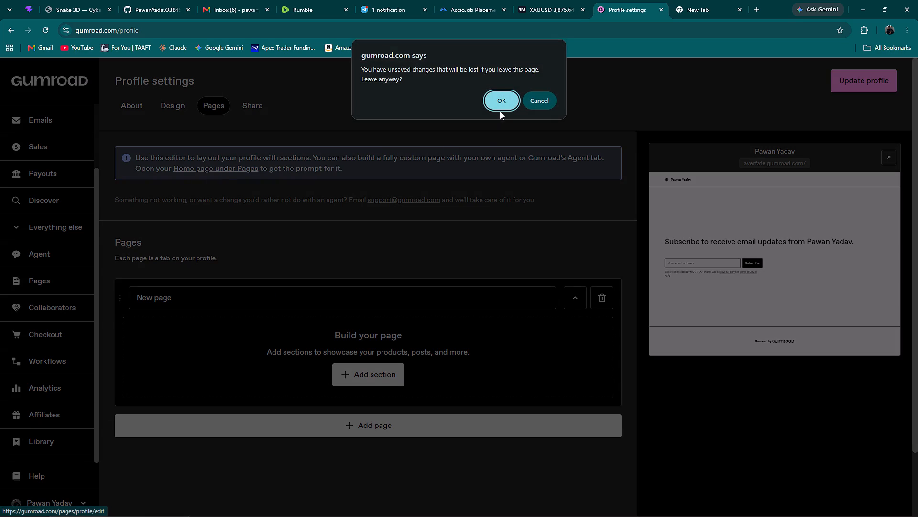
pyautogui.click(502, 110)
pyautogui.click(496, 95)
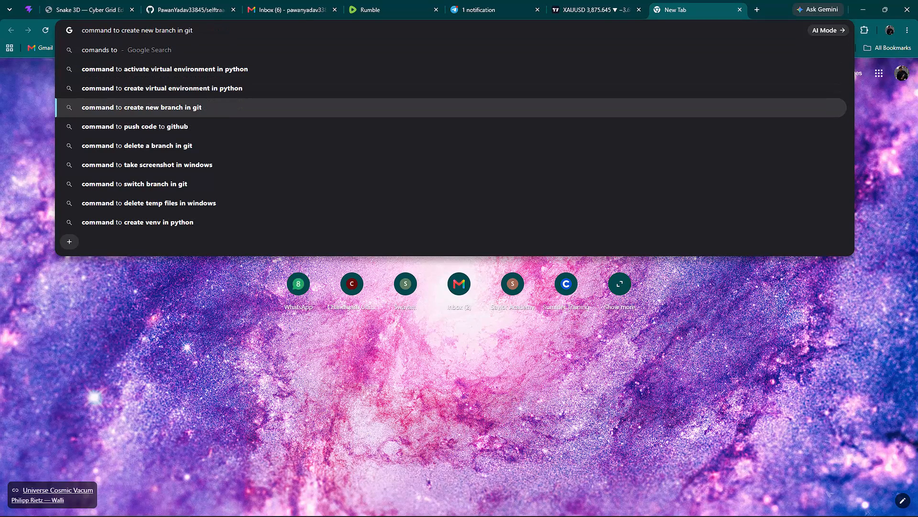
pyautogui.press('Down')
pyautogui.press('Return')
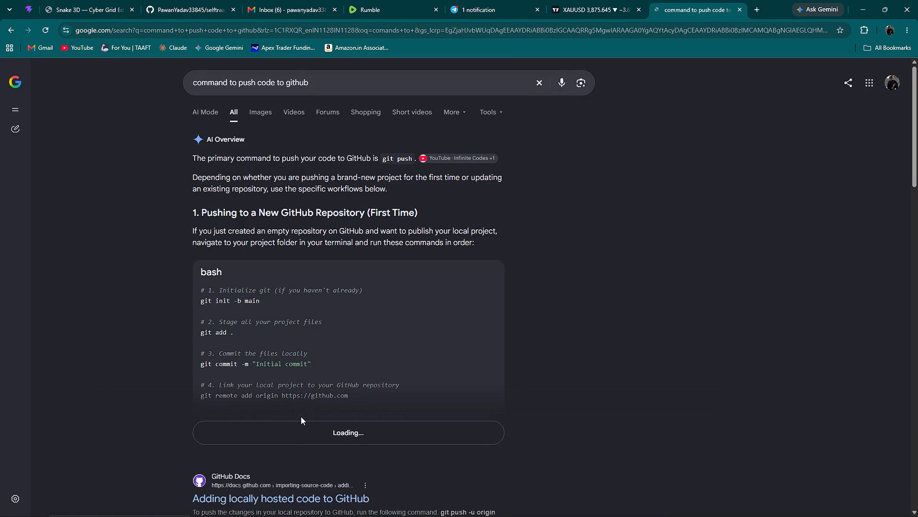
# Expand the search answer listing the GitHub push commands and show the code editor side by side with the browser.
pyautogui.click(300, 424)
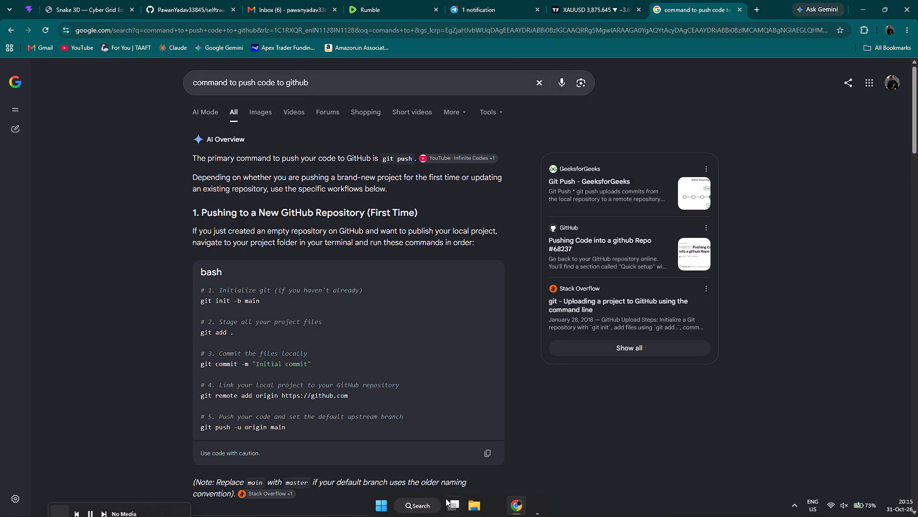
pyautogui.click(515, 510)
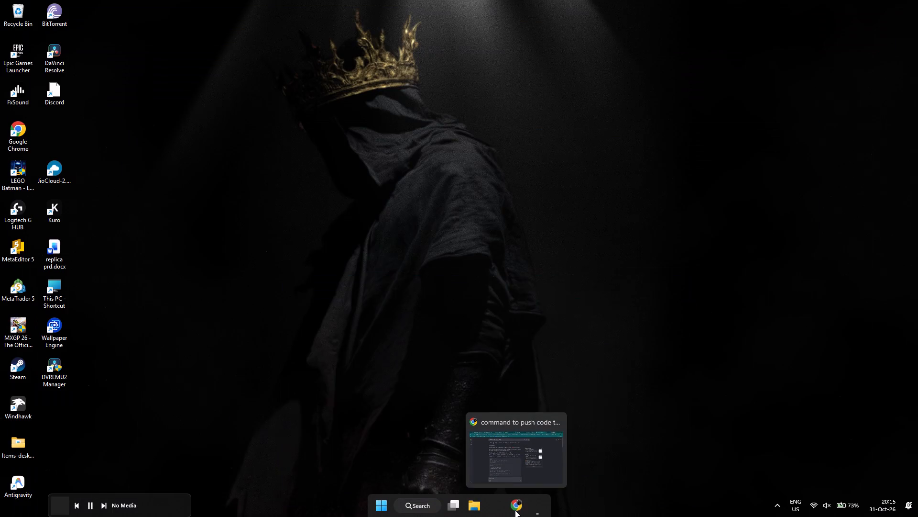
pyautogui.click(515, 510)
pyautogui.click(534, 509)
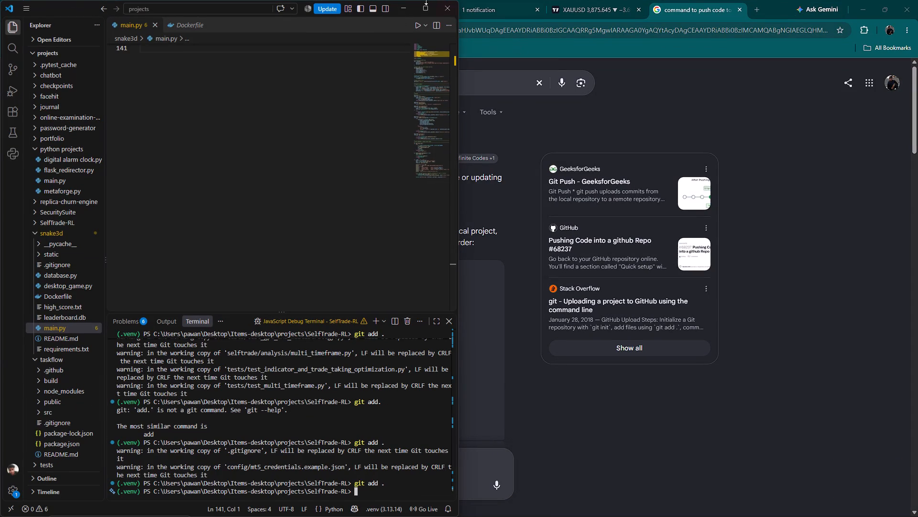
pyautogui.click(892, 10)
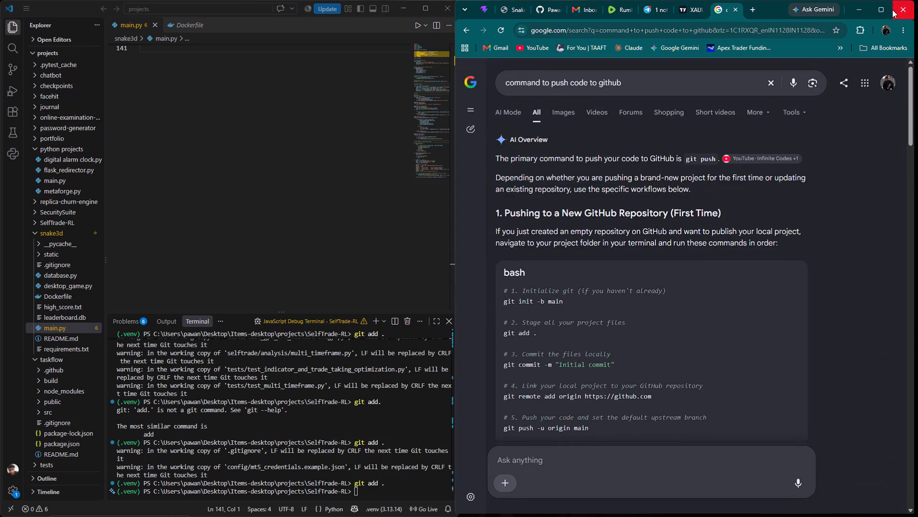
# Commit the staged SelfTrade-RL changes in the terminal with the message "revamp algo and gui improvement".
pyautogui.click(371, 495)
pyautogui.write('git comm')
pyautogui.press('Right')
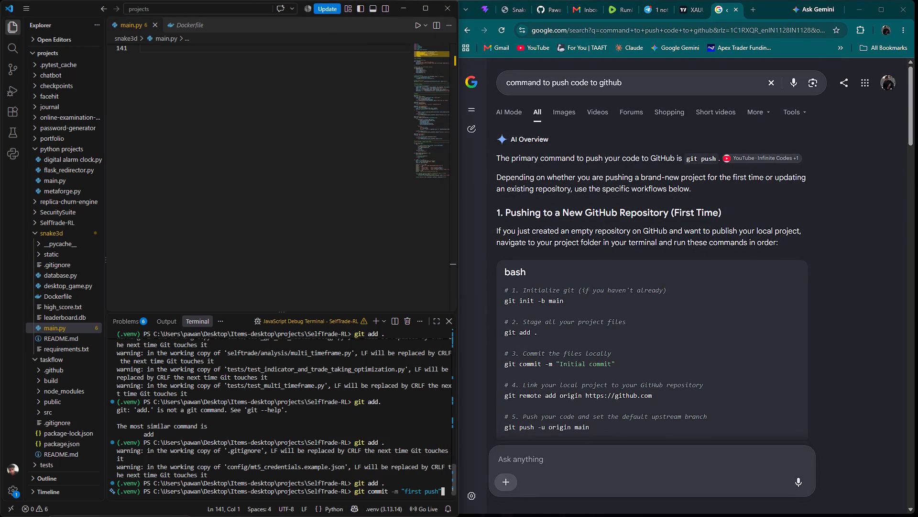
pyautogui.press('BackSpace')
pyautogui.press('BackSpace')
pyautogui.press('BackSpace')
pyautogui.press('BackSpace')
pyautogui.press('BackSpace')
pyautogui.press('BackSpace')
pyautogui.press('BackSpace')
pyautogui.press('BackSpace')
pyautogui.press('BackSpace')
pyautogui.press('BackSpace')
pyautogui.press('BackSpace')
pyautogui.write('rew')
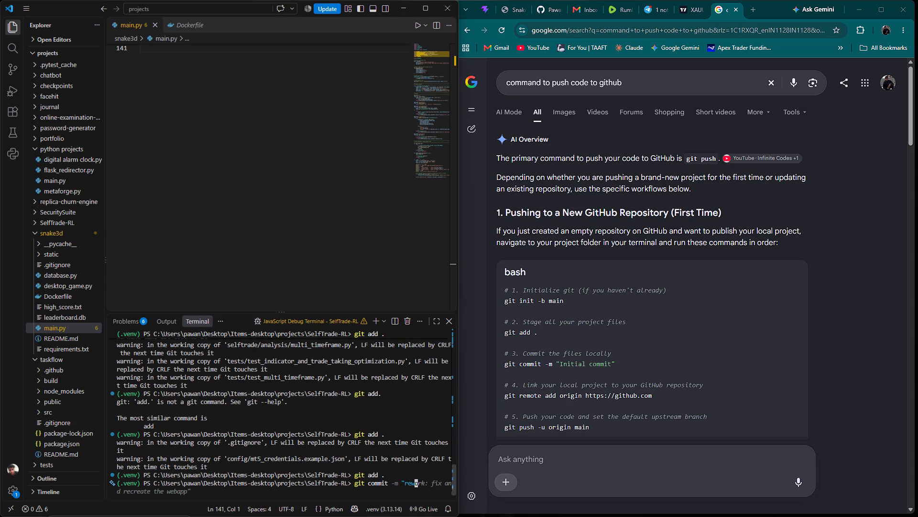
pyautogui.press('BackSpace')
pyautogui.write('camp al')
pyautogui.press('BackSpace')
pyautogui.press('BackSpace')
pyautogui.press('BackSpace')
pyautogui.press('BackSpace')
pyautogui.press('BackSpace')
pyautogui.press('BackSpace')
pyautogui.press('BackSpace')
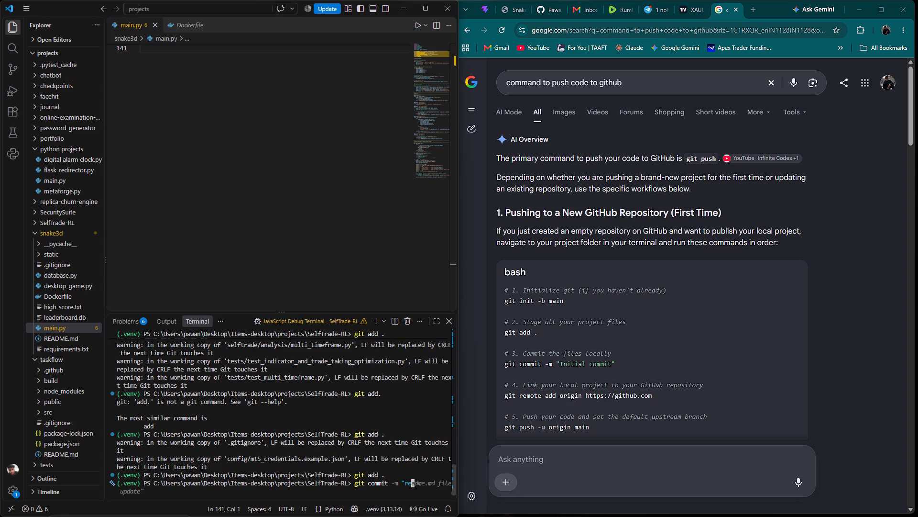
pyautogui.write('vamp algo and')
pyautogui.press('space')
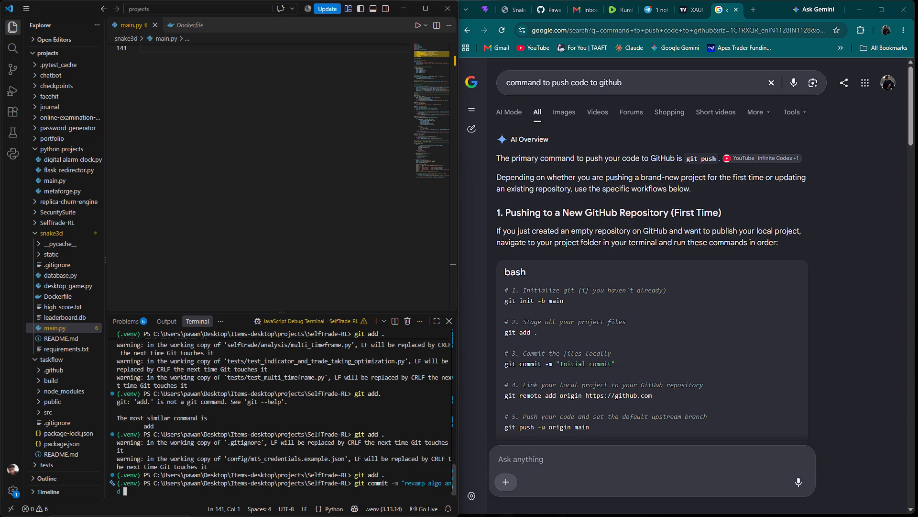
pyautogui.click(371, 495)
pyautogui.write('gui')
pyautogui.press('space')
pyautogui.write('improvement')
pyautogui.hotkey('shift', '"')
pyautogui.press('Return')
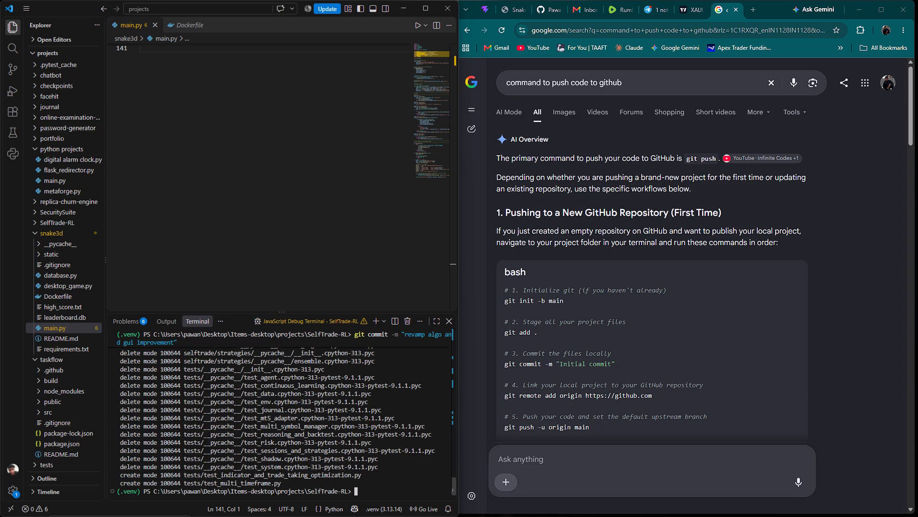
# Push the commit to GitHub from the terminal with git push -u origin main.
pyautogui.write('git p')
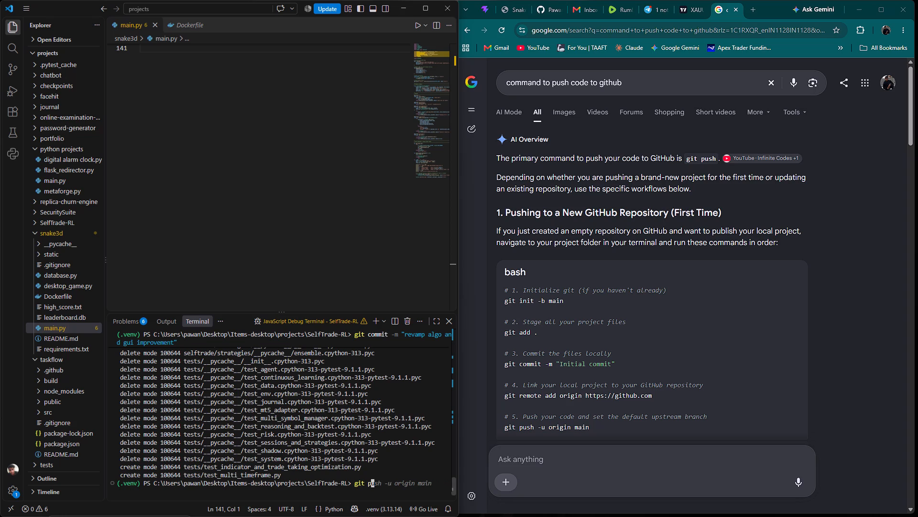
pyautogui.write('uc')
pyautogui.press('BackSpace')
pyautogui.write('sh')
pyautogui.press('space')
pyautogui.press('Right')
pyautogui.press('Return')
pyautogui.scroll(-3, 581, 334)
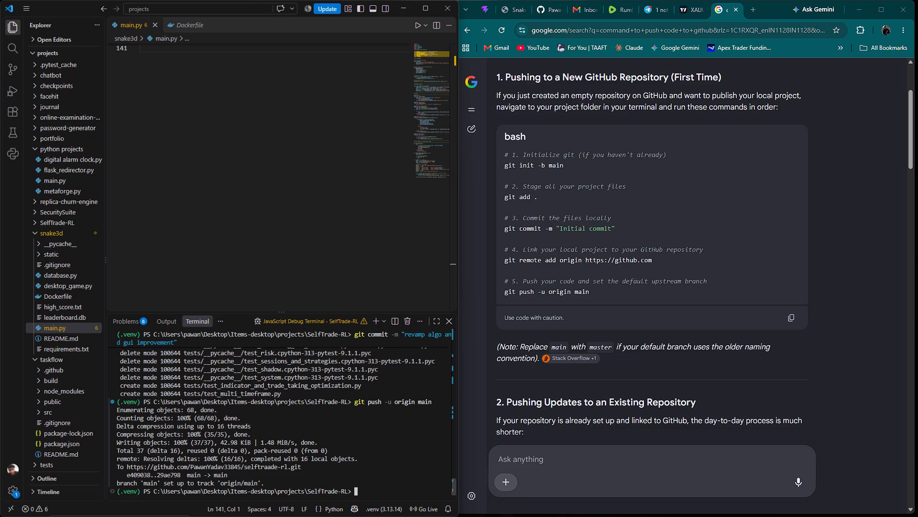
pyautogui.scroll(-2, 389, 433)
# Close the Snake 3D game's browser tab and reload the selftraade-rl repository page on GitHub.
pyautogui.click(514, 10)
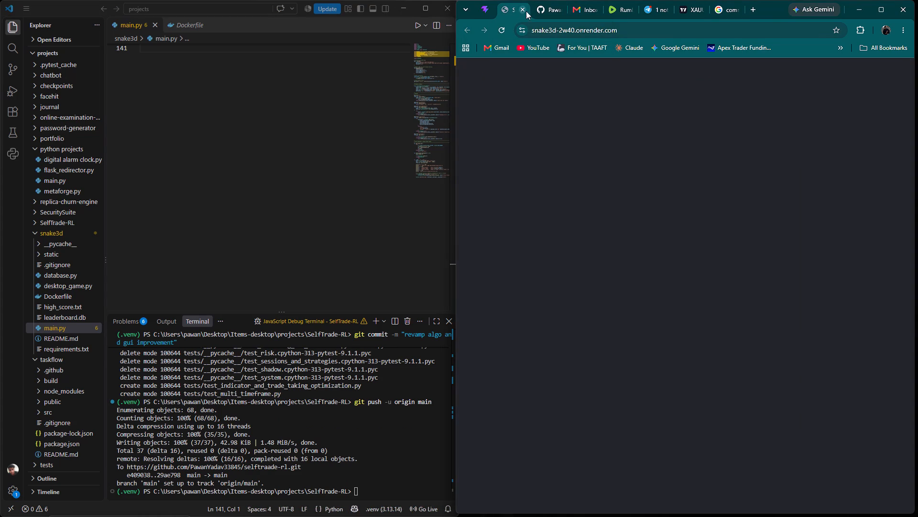
pyautogui.click(525, 11)
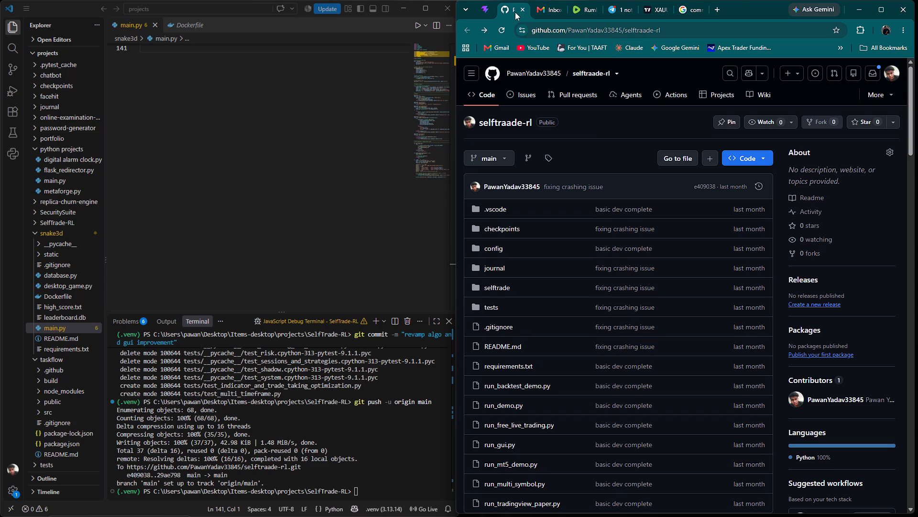
pyautogui.click(504, 37)
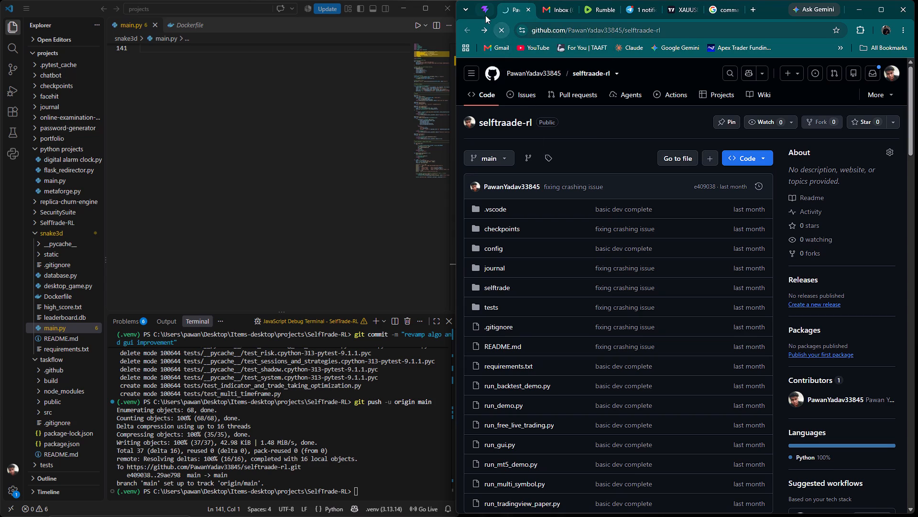
# Find the snake3d project in the portfolio site's repository list and open its live demo.
pyautogui.click(481, 5)
pyautogui.scroll(-2, 562, 330)
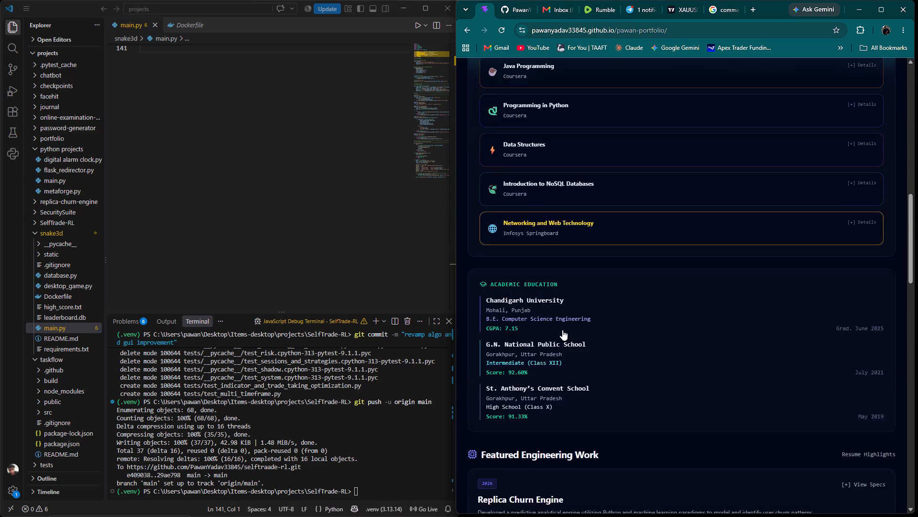
pyautogui.scroll(-5, 562, 330)
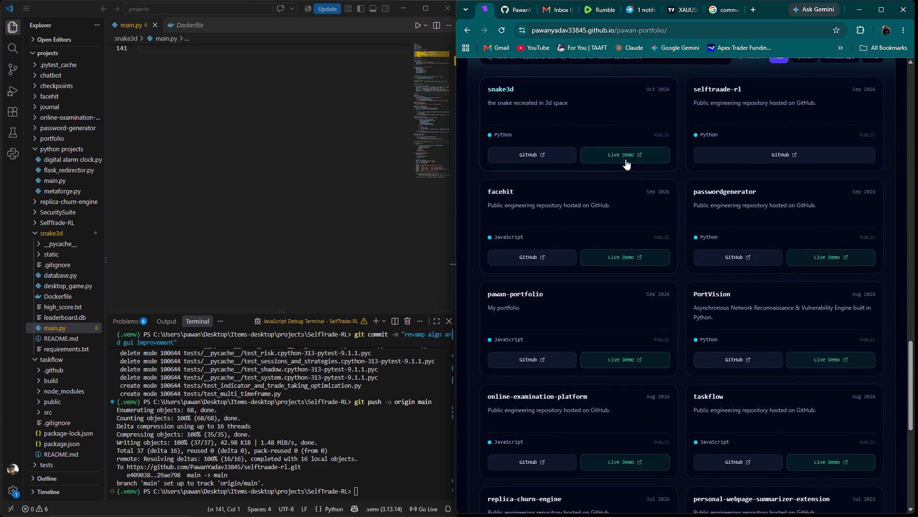
pyautogui.click(624, 158)
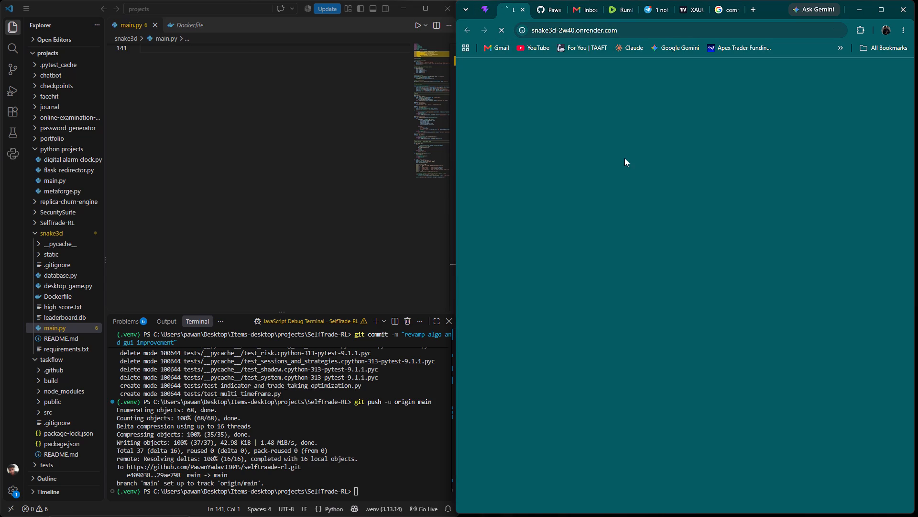